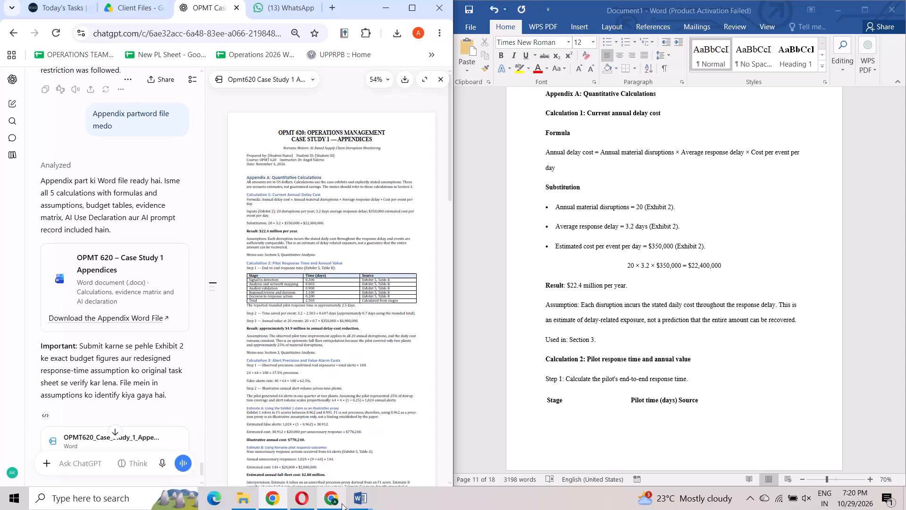
Switch to the OPMT620_Case_Study_1_Appendices document in Word, beside the report in Document1.
left_click(363, 499)
left_click(392, 465)
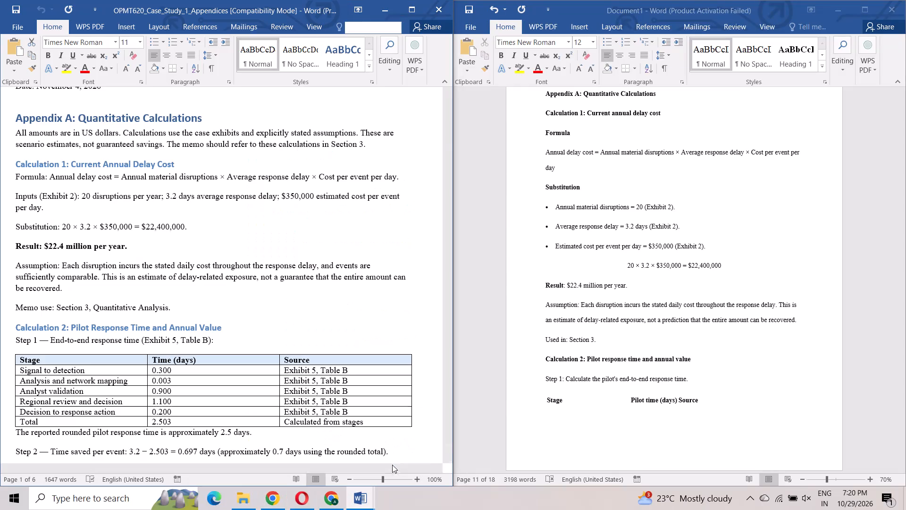
left_click(251, 264)
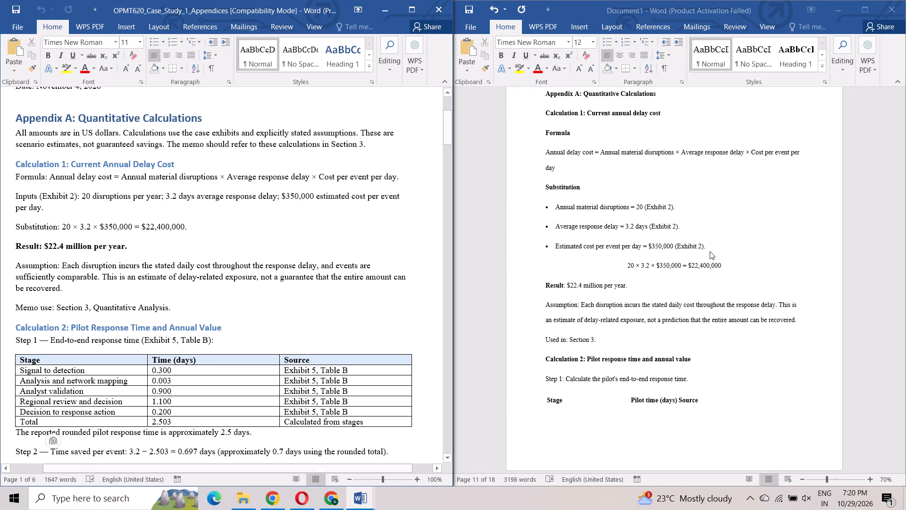
Delete the "Assumption" paragraph and the "Used in: Section 3." line from Calculation 1 in Document1.
left_click(710, 252)
left_click_drag(545, 311, 599, 318)
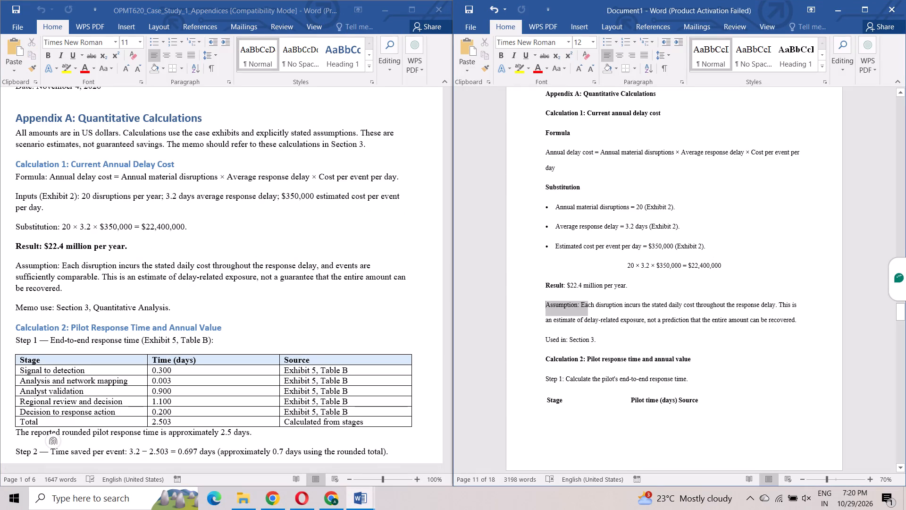
left_click_drag(599, 318, 604, 336)
key("Delete")
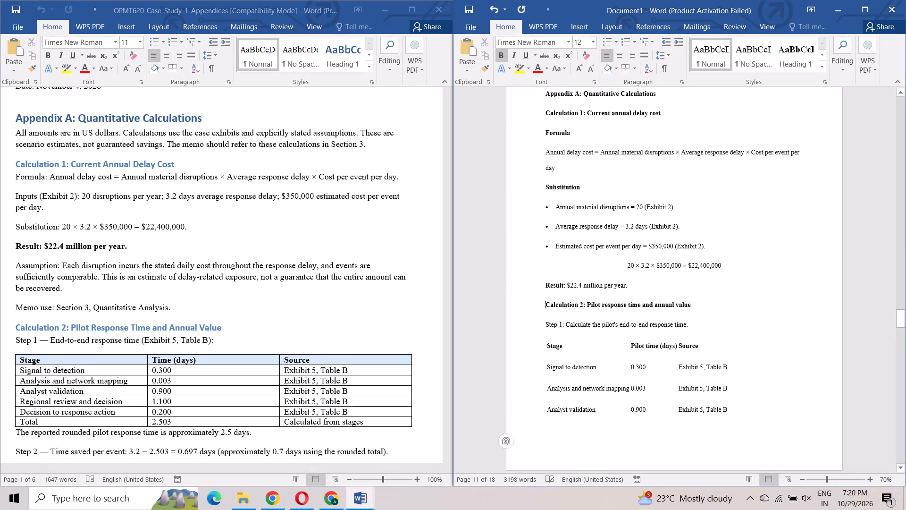
Fit the Calculation 2 stage table to the page width and apply the plain table style with light grey banded rows.
scroll(554, 331, "down", 1)
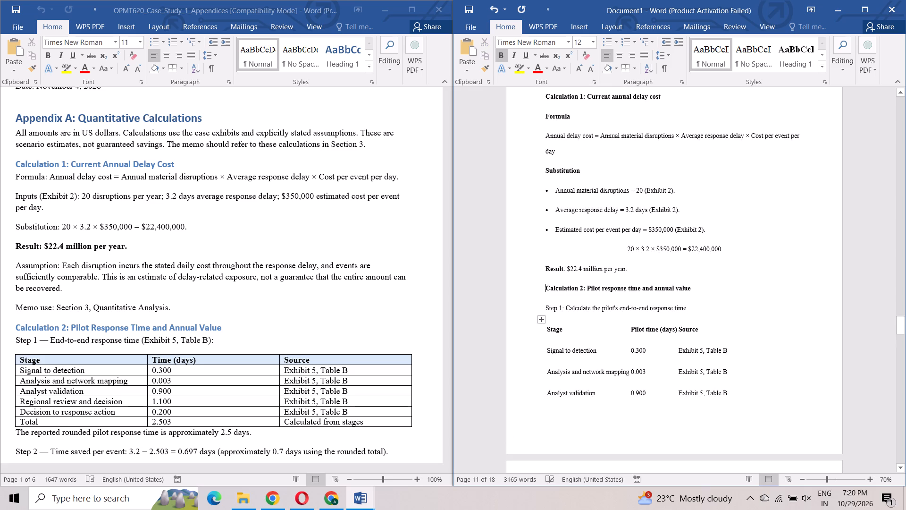
left_click(539, 315)
right_click(539, 315)
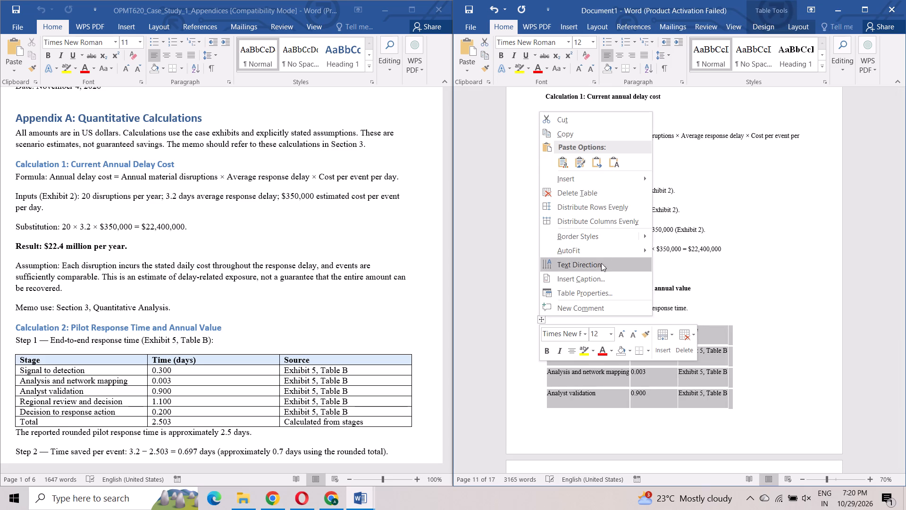
left_click(677, 263)
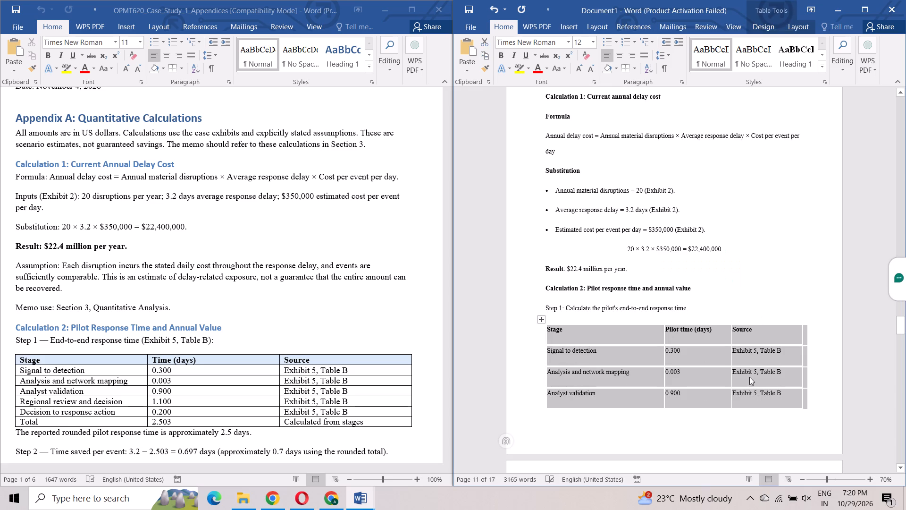
left_click(771, 23)
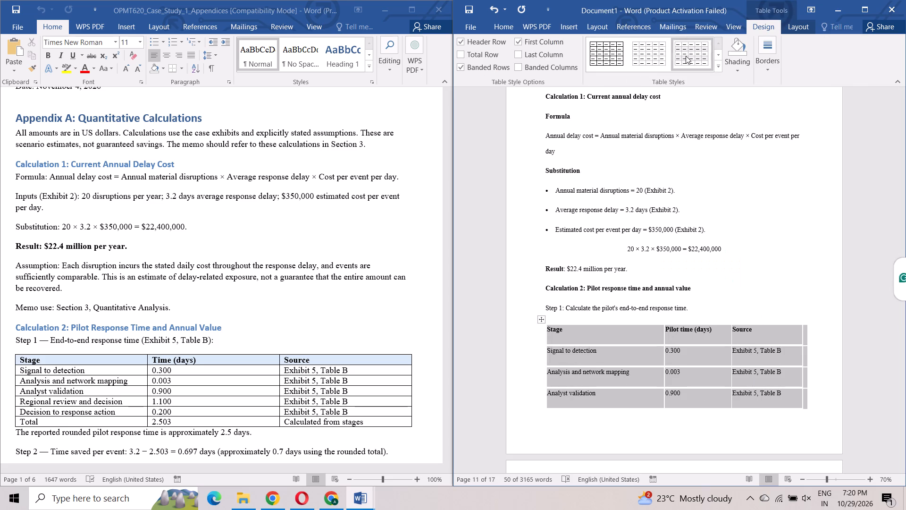
left_click(686, 56)
left_click(679, 354)
Replace the raw Step 2 formula with "3.2 − 2.503 = 0.697 days" copied from the appendices document, matching the report's formatting, and centre it.
scroll(679, 354, "down", 8)
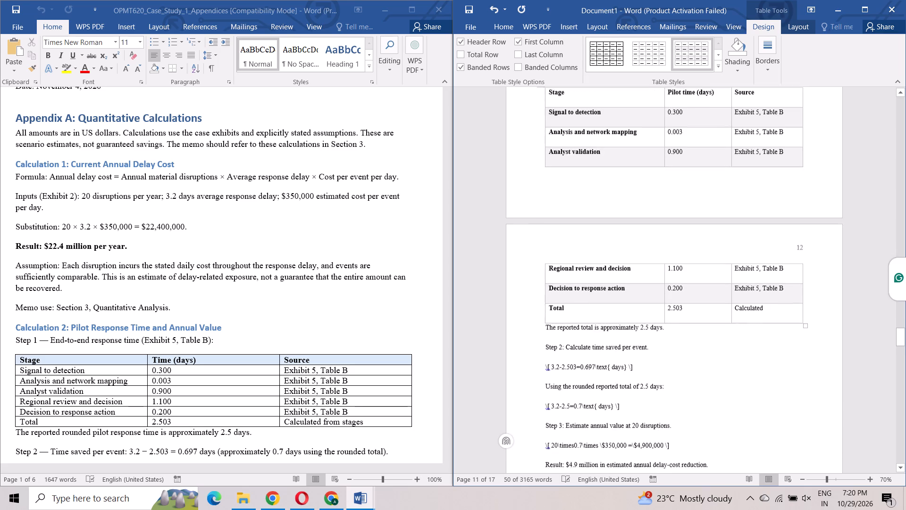
scroll(371, 350, "down", 3)
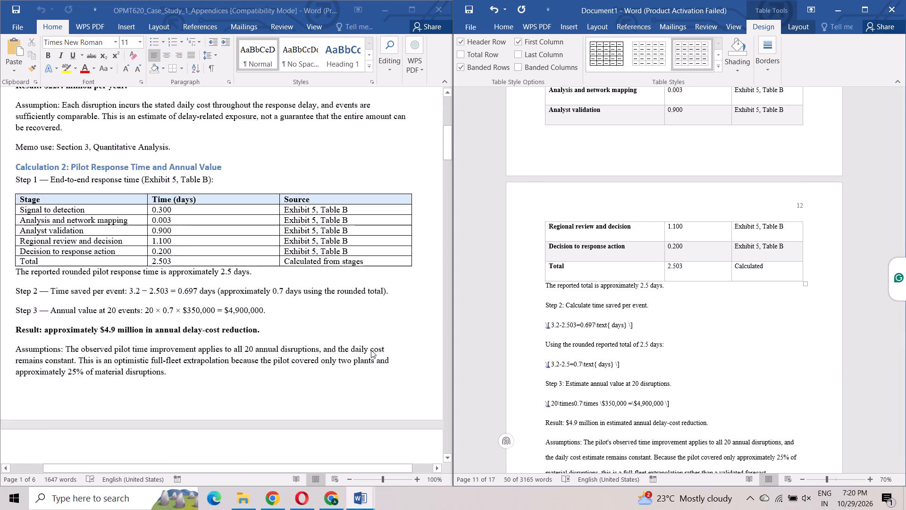
scroll(371, 350, "down", 2)
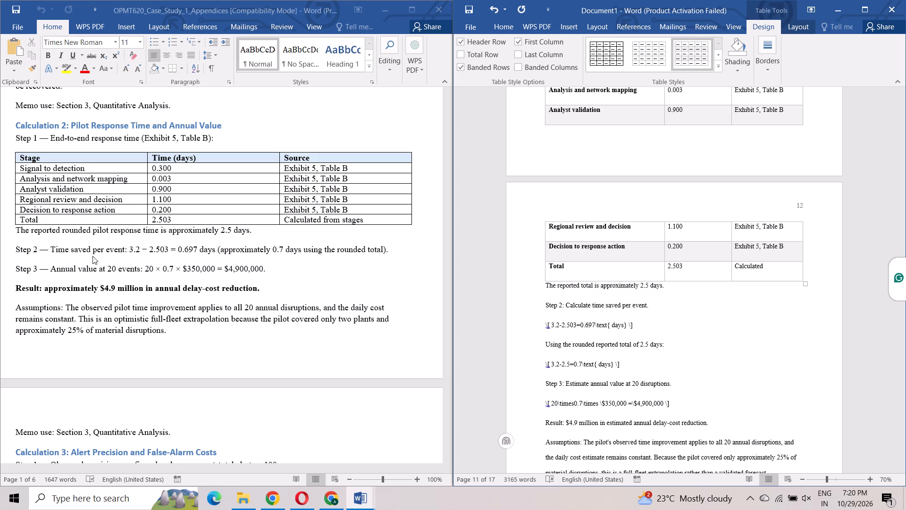
left_click(128, 251)
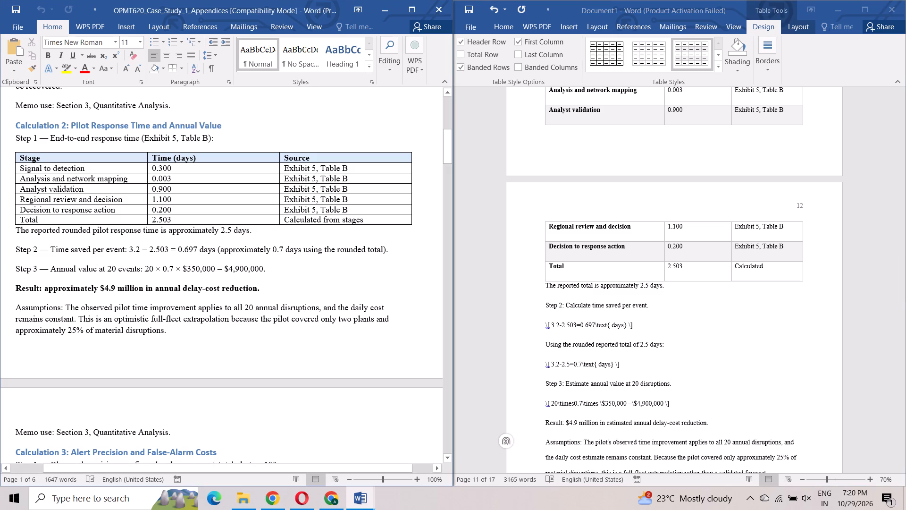
left_click_drag(130, 250, 214, 255)
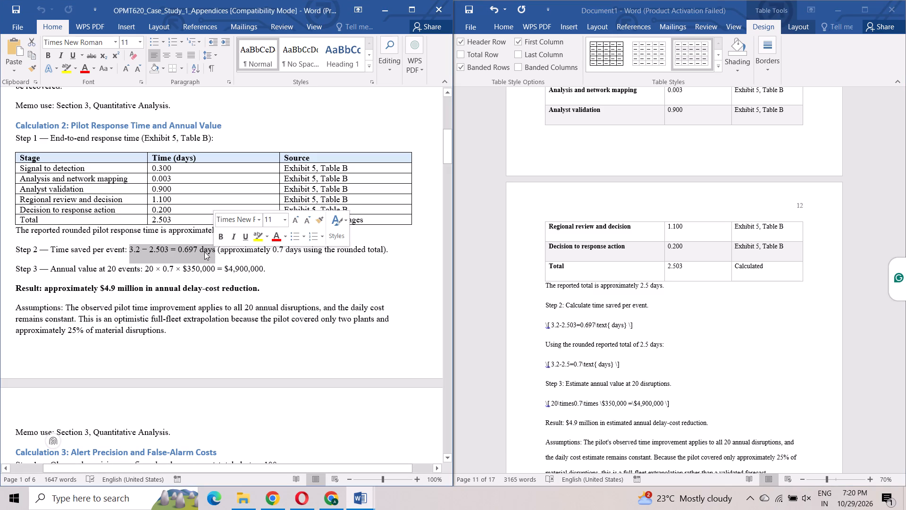
right_click(204, 252)
left_click(228, 274)
left_click(583, 381)
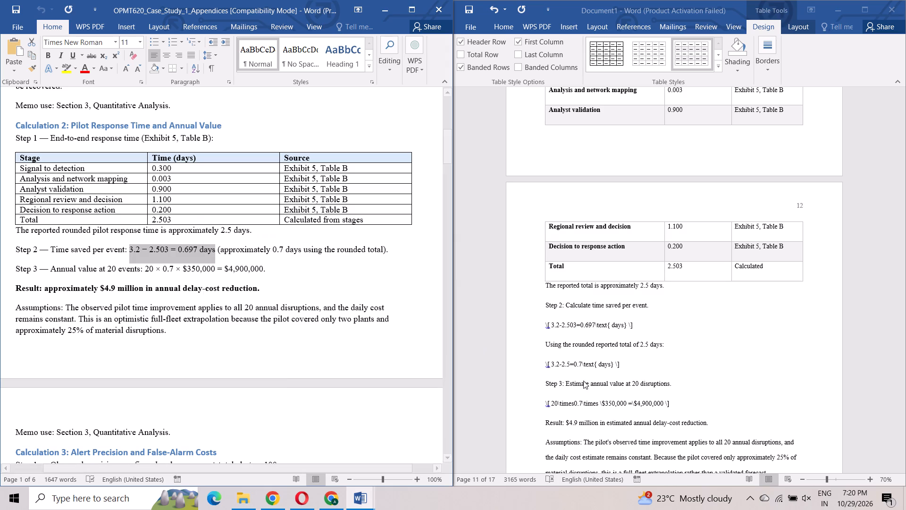
left_click_drag(543, 328, 636, 331)
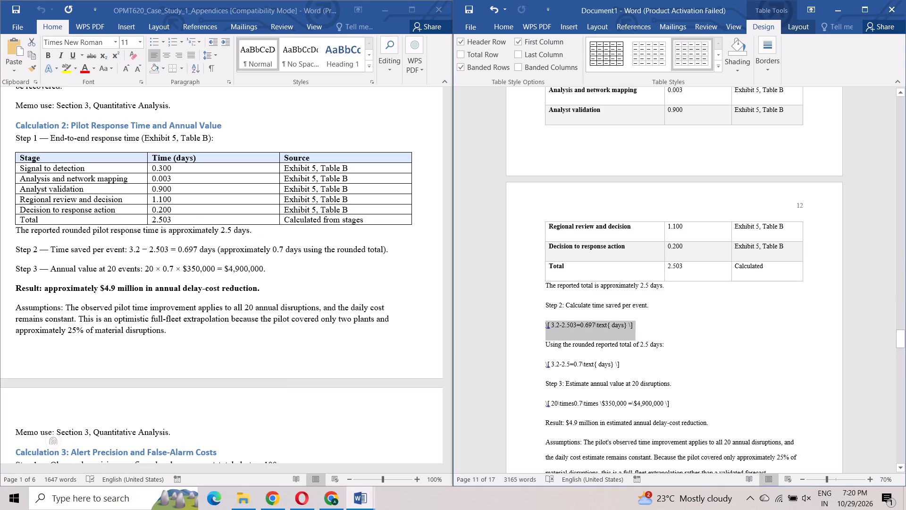
left_click_drag(636, 331, 632, 331)
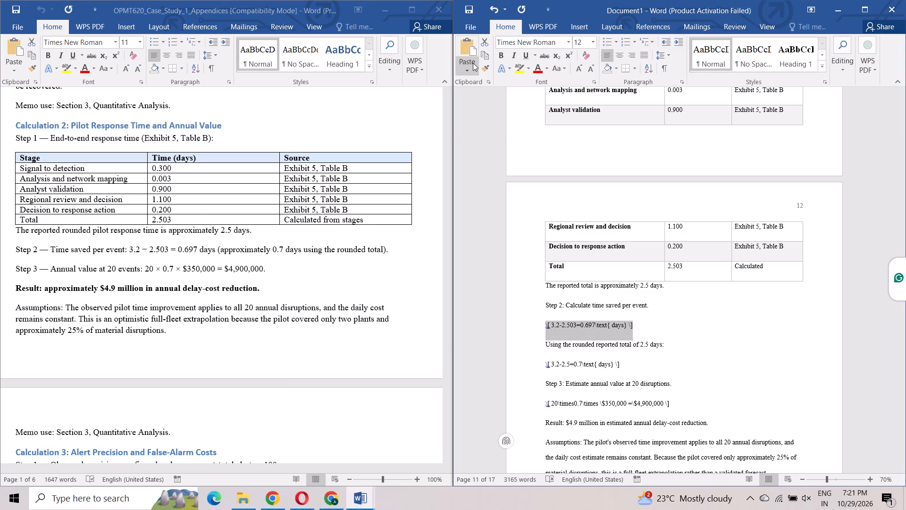
left_click_drag(473, 63, 482, 94)
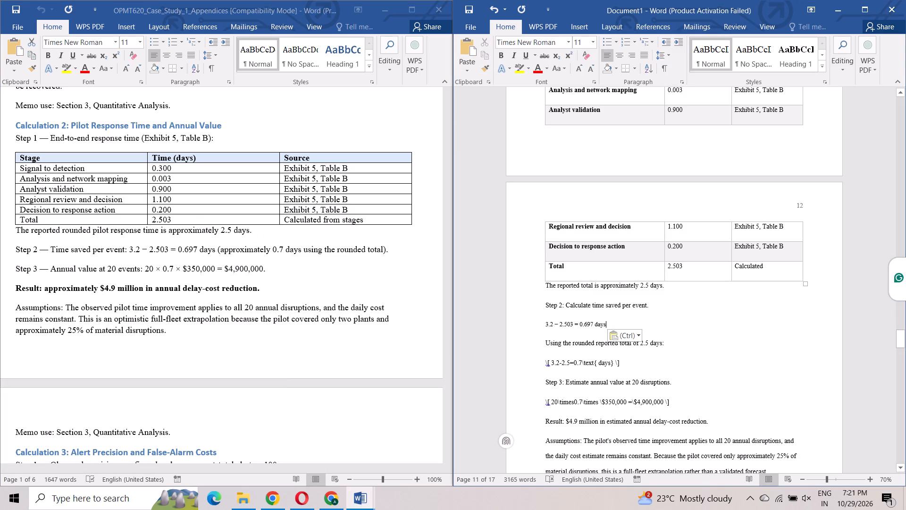
key("ctrl+z")
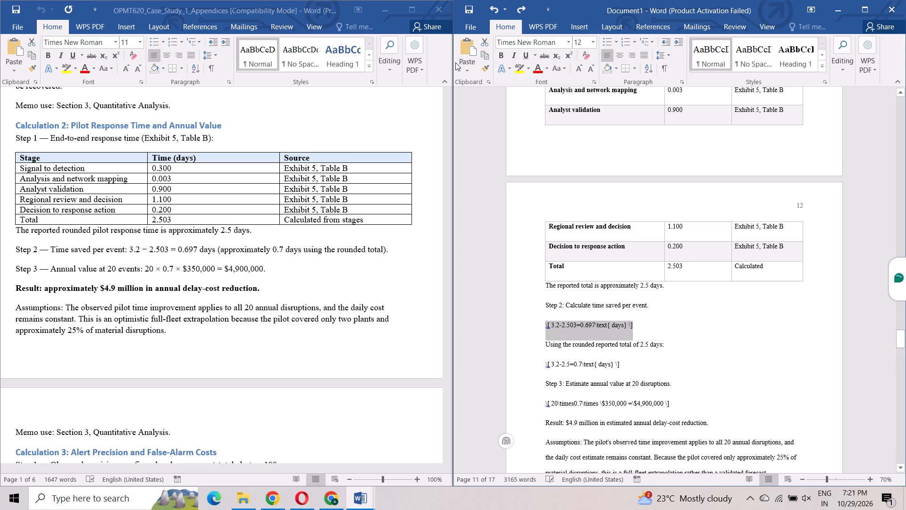
left_click(466, 71)
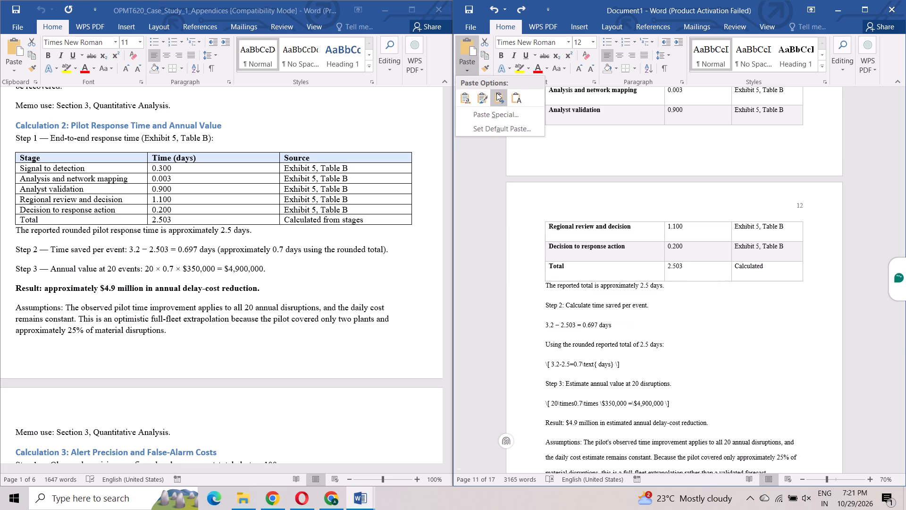
left_click(496, 93)
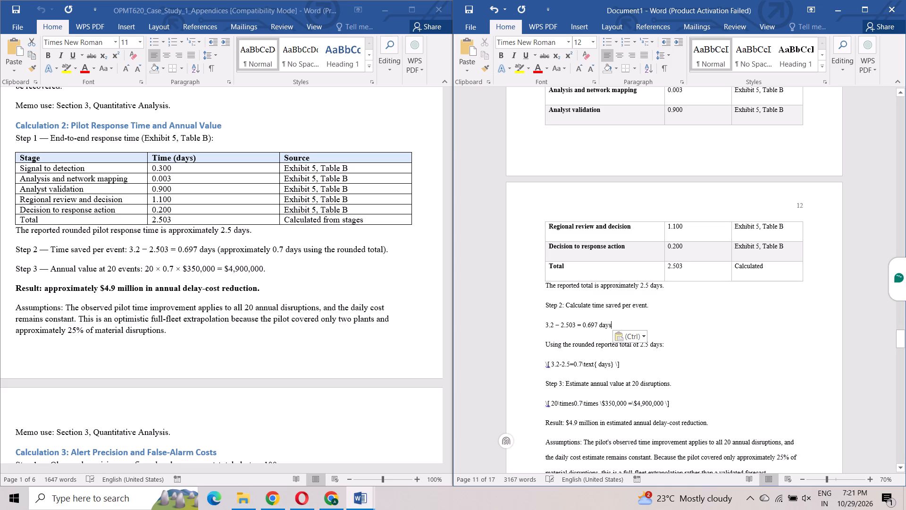
left_click(605, 329)
key("ctrl+e")
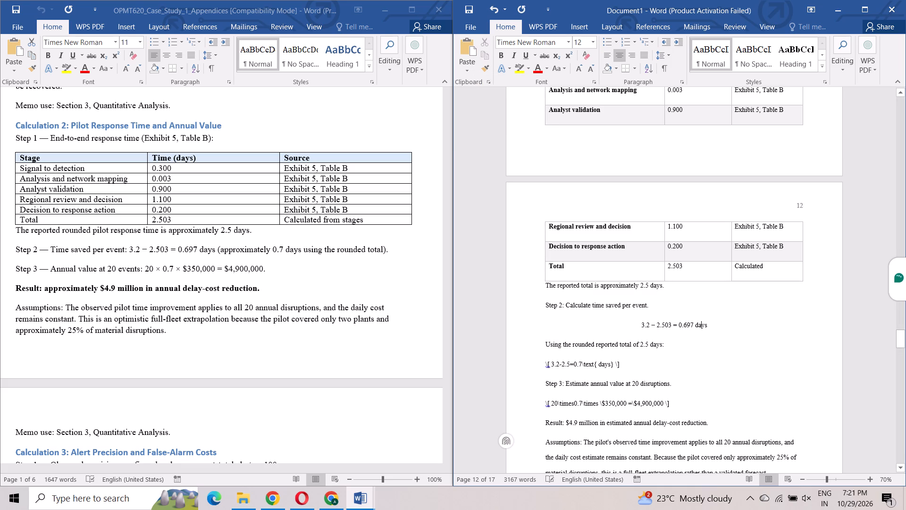
Replace the raw Step 3 formula with "20 × 0.7 × $350,000 = $4,900,000." copied from the appendices document, and centre it.
left_click(128, 284)
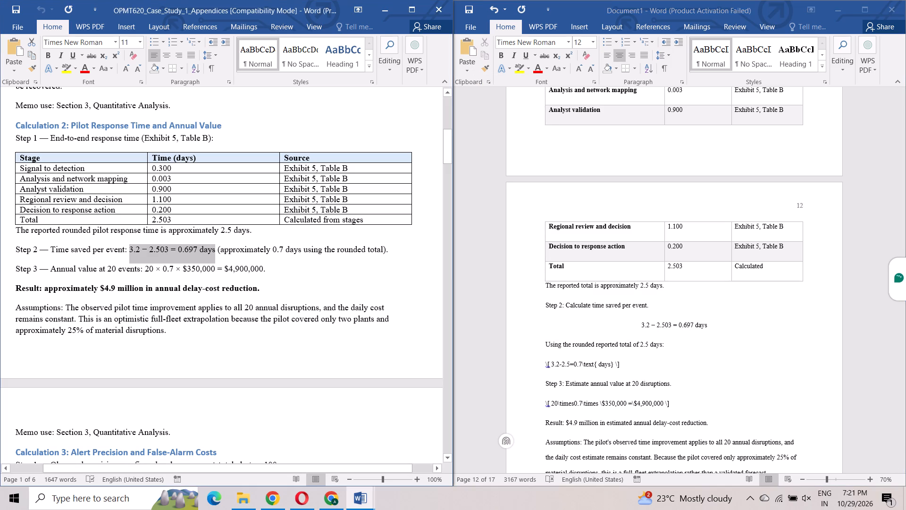
left_click_drag(144, 272, 253, 274)
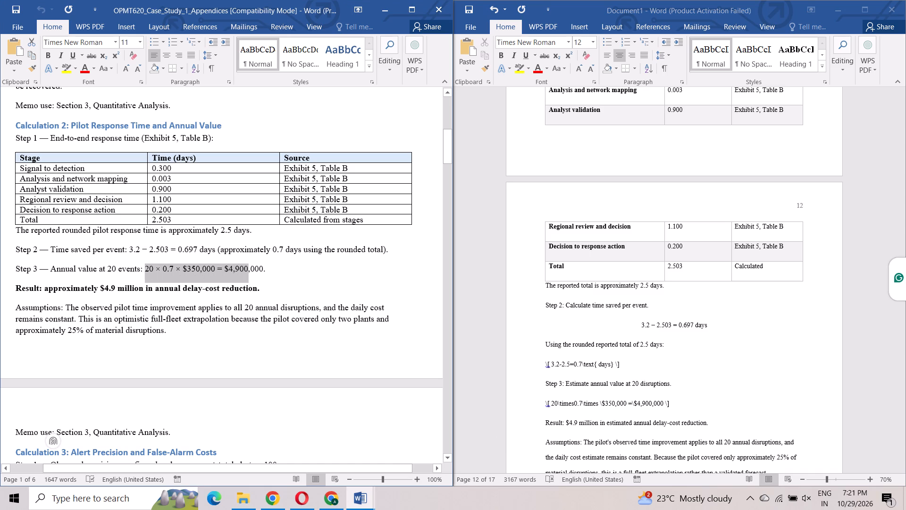
left_click_drag(253, 274, 265, 274)
right_click(255, 272)
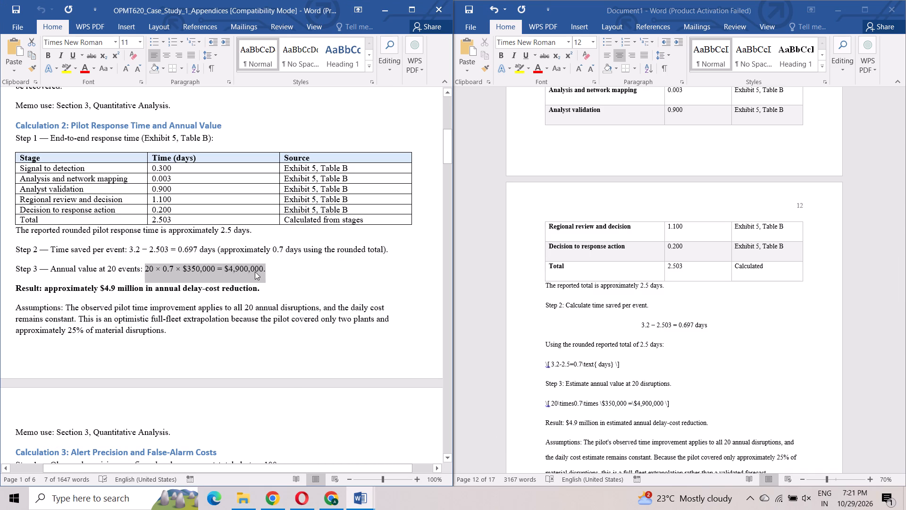
left_click(285, 297)
left_click(661, 404)
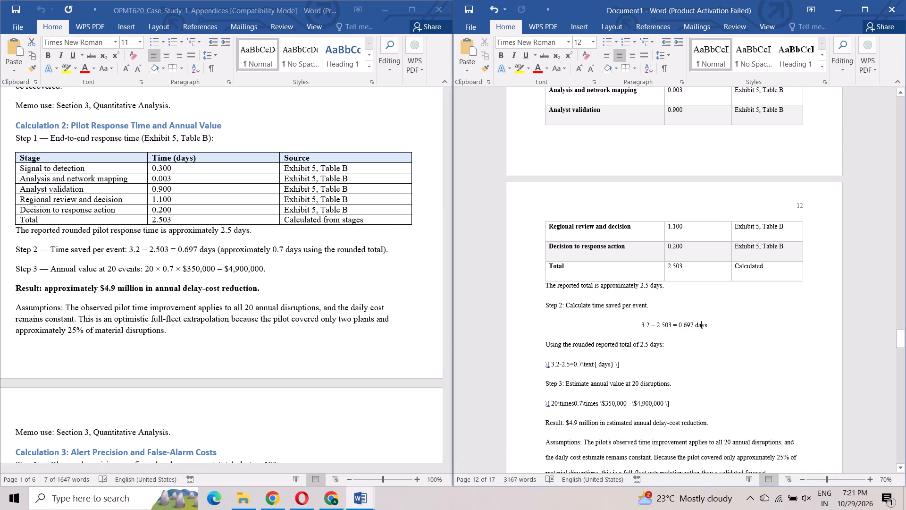
left_click_drag(545, 404, 673, 408)
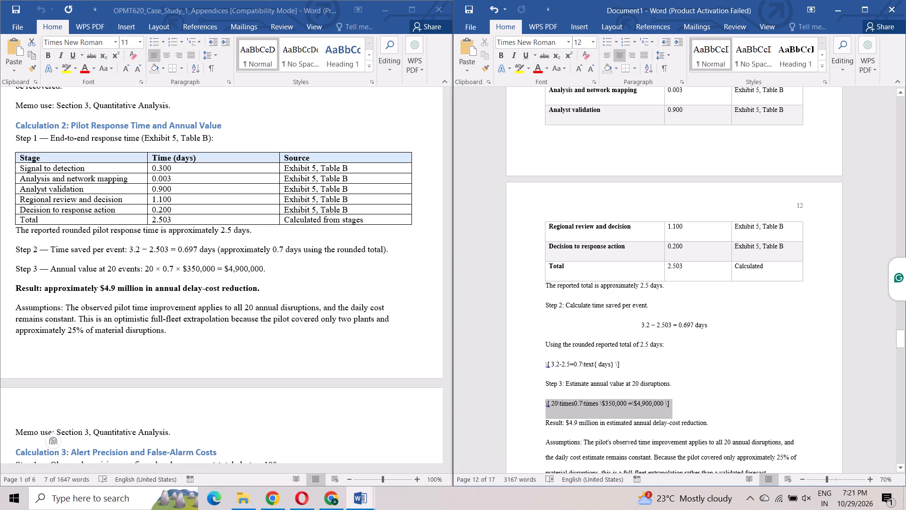
left_click_drag(673, 408, 670, 408)
left_click(465, 69)
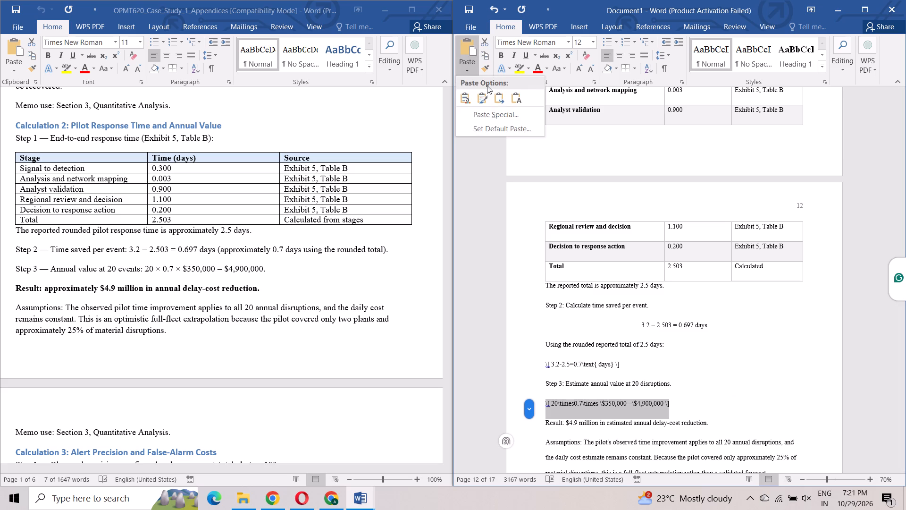
left_click(511, 97)
left_click(639, 402)
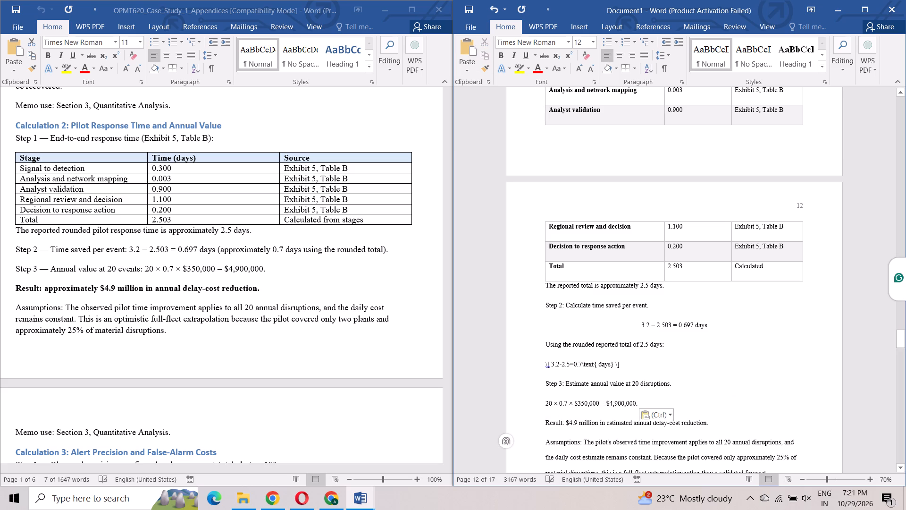
key("ctrl+e")
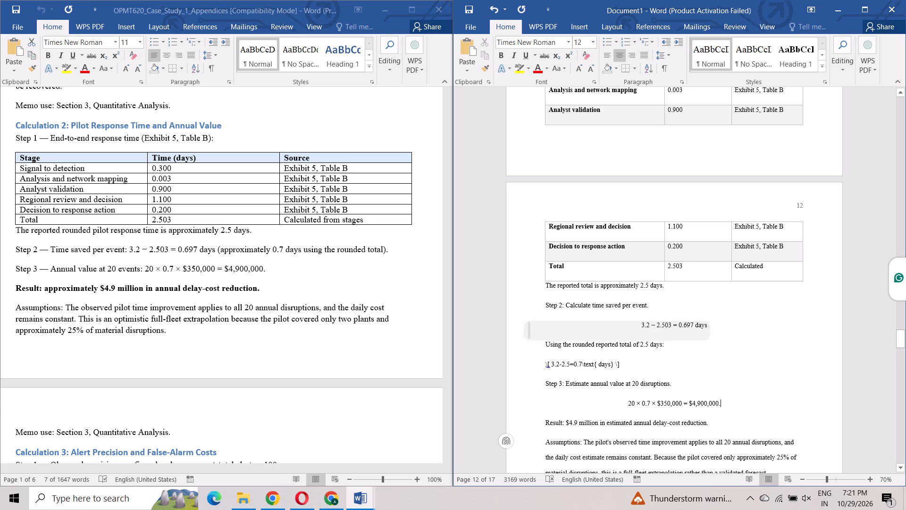
Delete the line "Using the rounded reported total of 2.5 days:" and the raw formula below it.
left_click_drag(548, 347, 649, 372)
key("Delete")
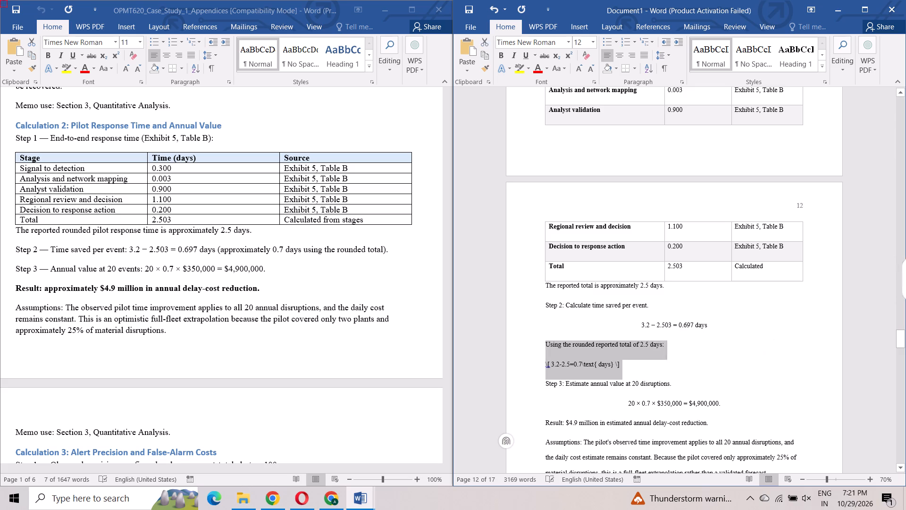
Delete the "Assumptions" paragraph and the "Used in: Section 3." line at the end of Calculation 2.
scroll(645, 373, "right", 1)
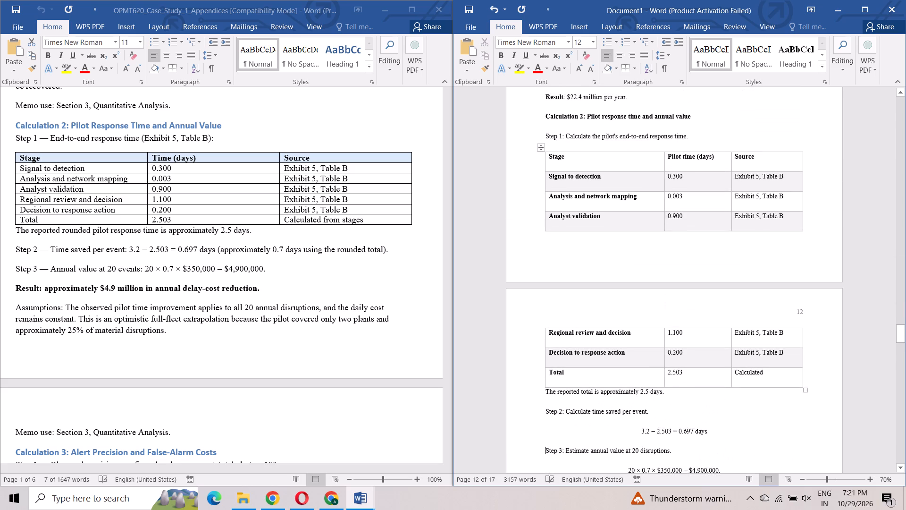
scroll(645, 373, "right", 1)
scroll(645, 373, "down", 1)
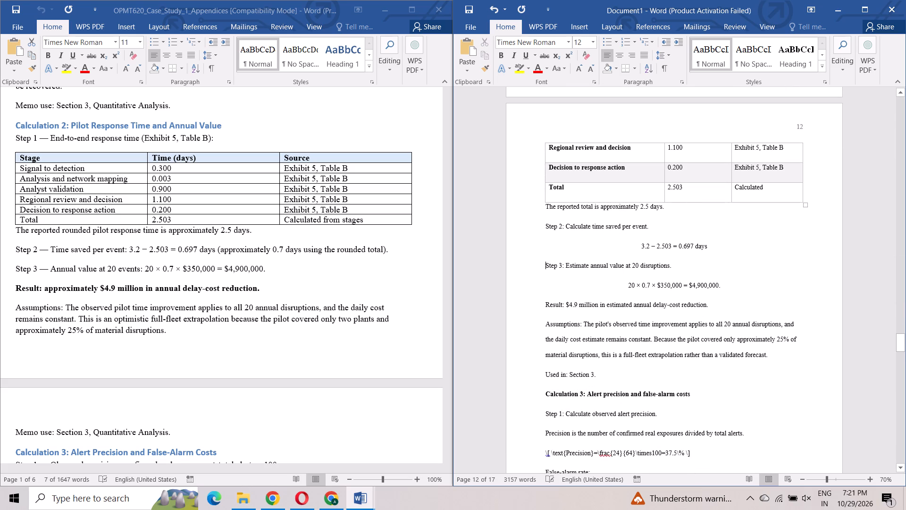
scroll(604, 357, "down", 1)
left_click_drag(549, 296, 676, 314)
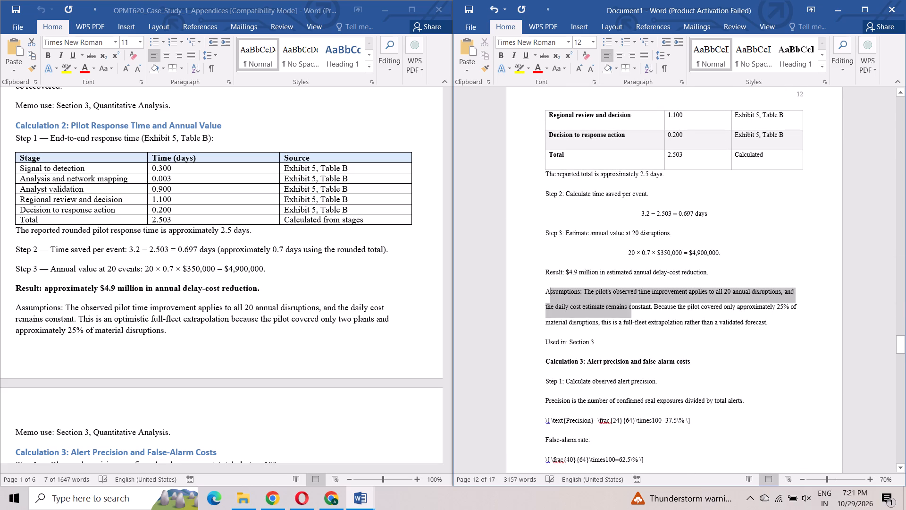
left_click_drag(676, 314, 765, 343)
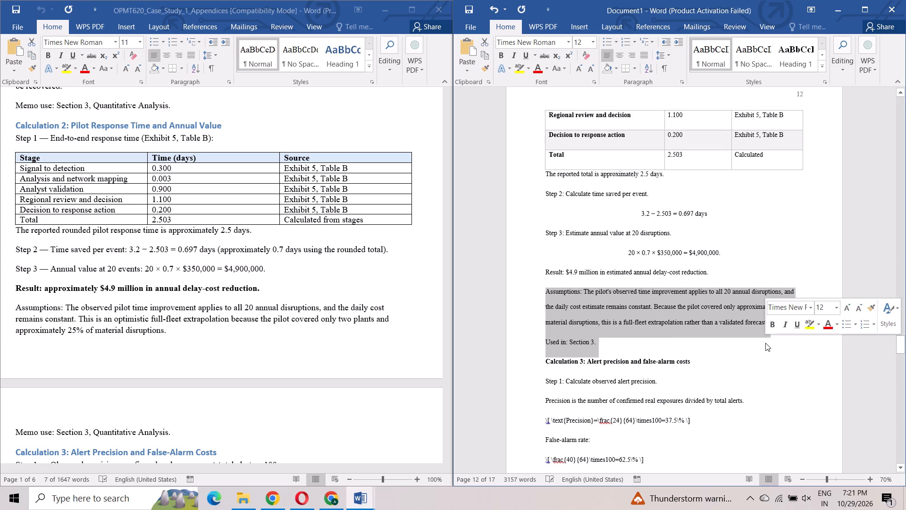
scroll(602, 324, "down", 1)
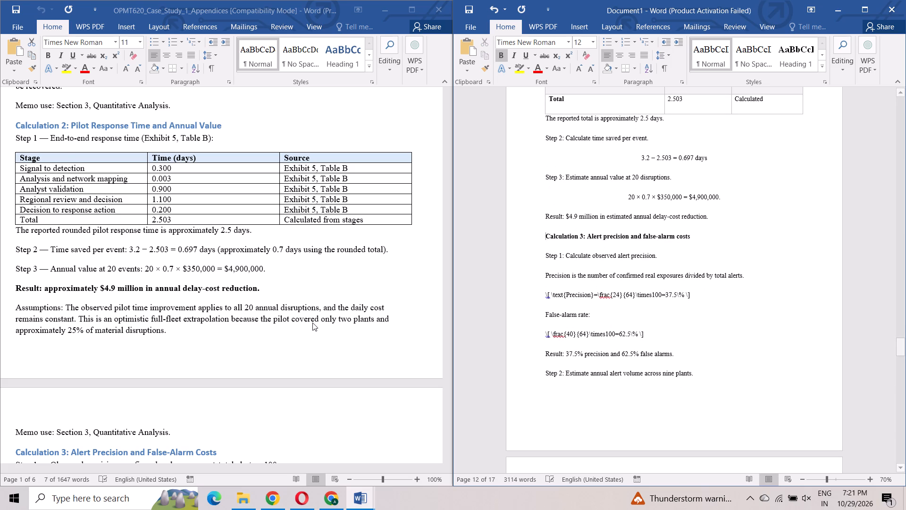
Replace Calculation 3's Step 1 precision explanation and raw formulas with the precision and false-alarm-rate lines copied from the appendices document, merging the formatting.
scroll(312, 323, "down", 5)
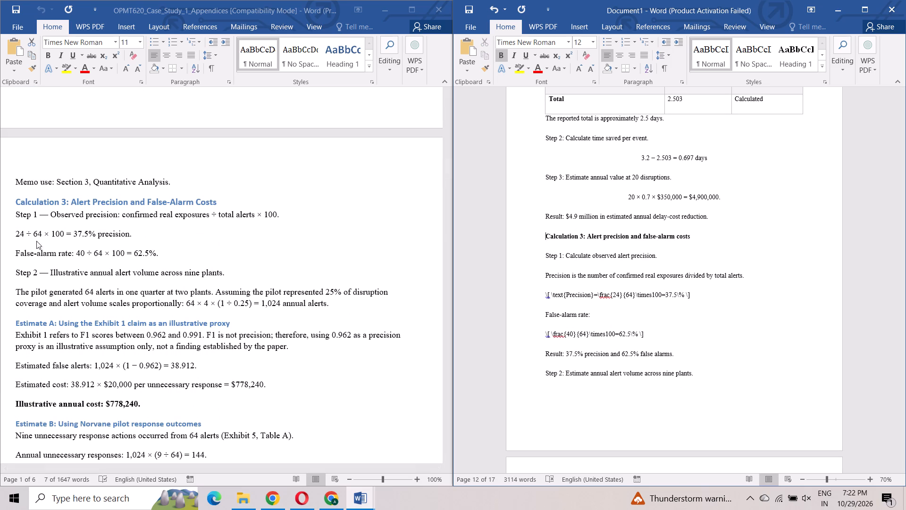
left_click(15, 234)
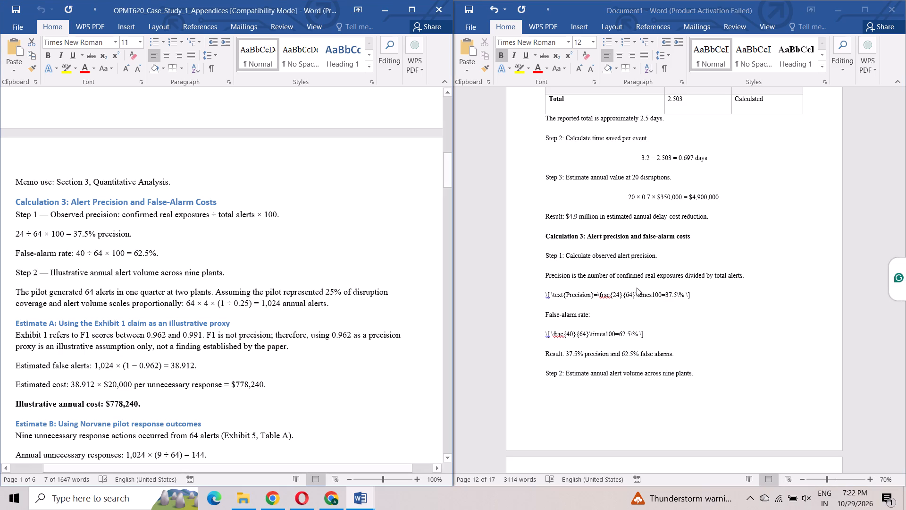
left_click(662, 297)
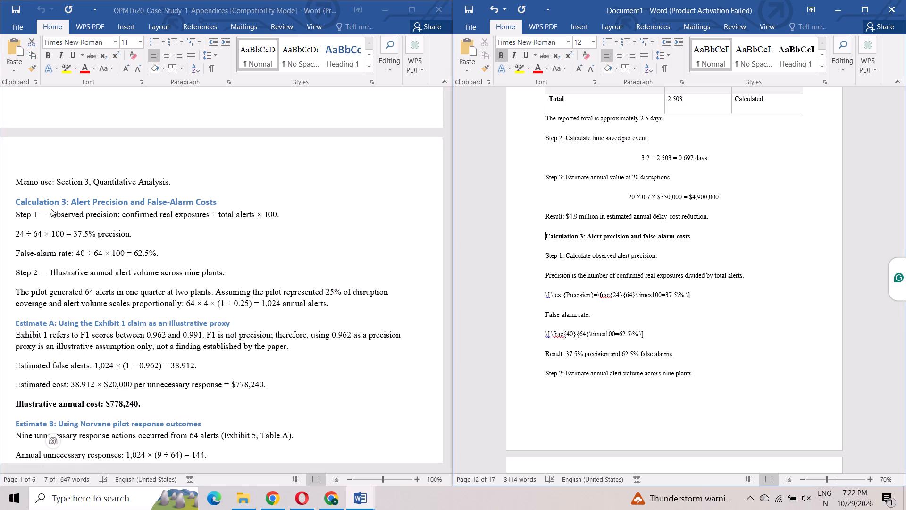
left_click(54, 214)
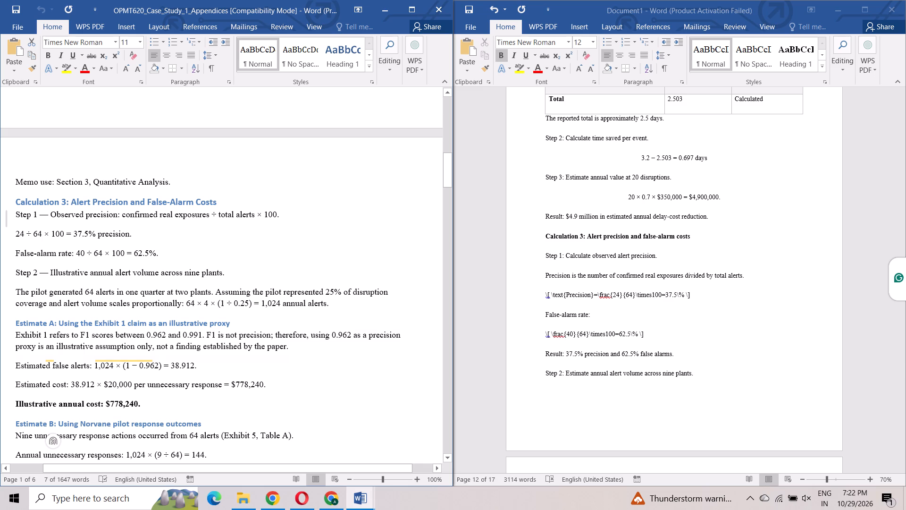
left_click_drag(122, 218, 167, 246)
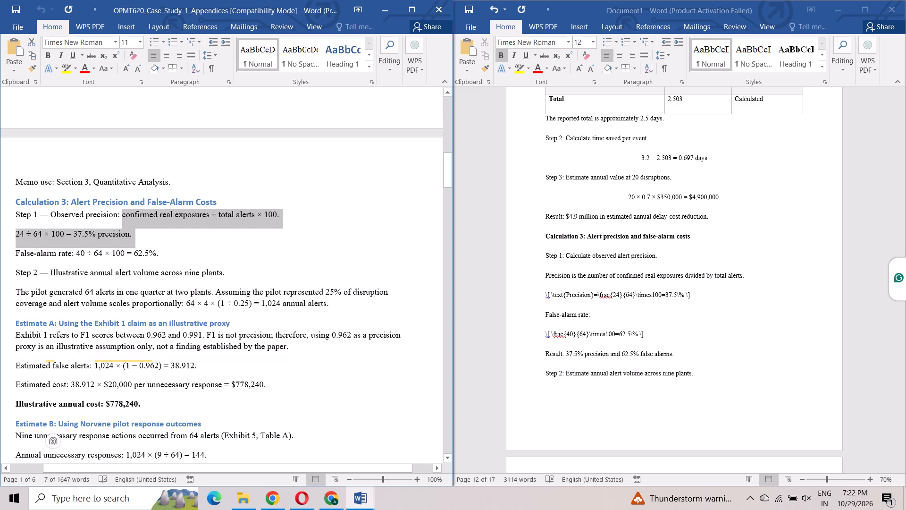
left_click_drag(167, 246, 170, 253)
right_click(91, 251)
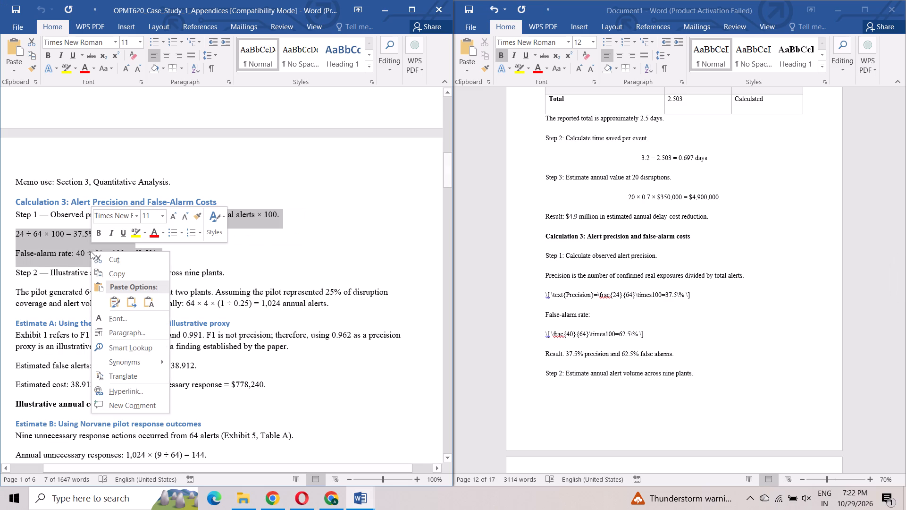
left_click(133, 278)
left_click(589, 320)
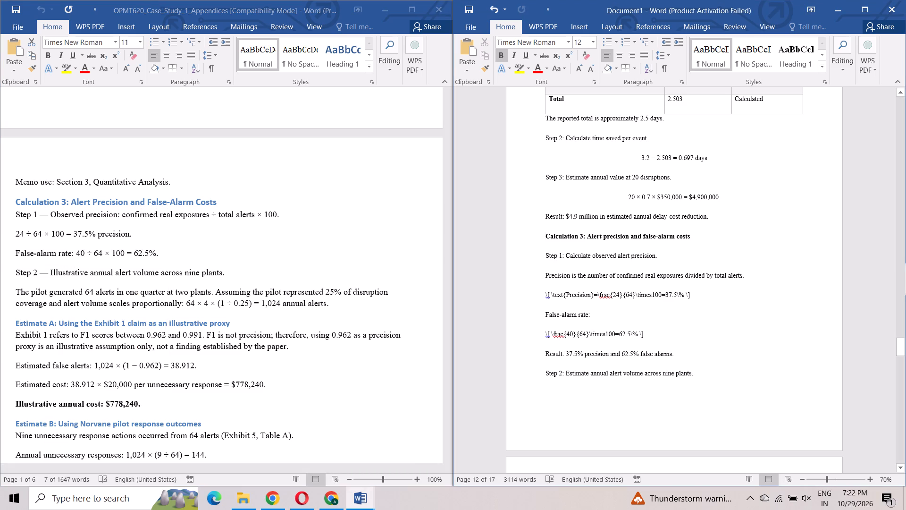
left_click_drag(545, 277, 684, 306)
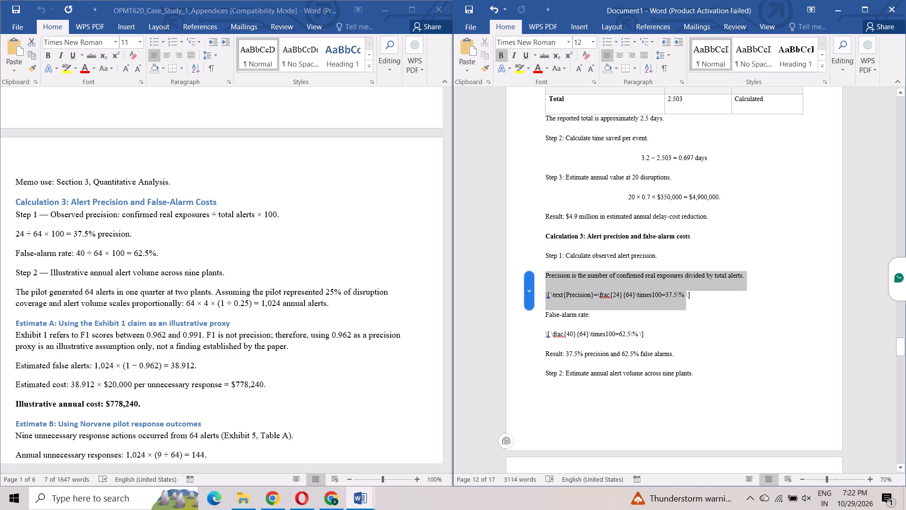
left_click_drag(684, 306, 643, 341)
key("BackSpace")
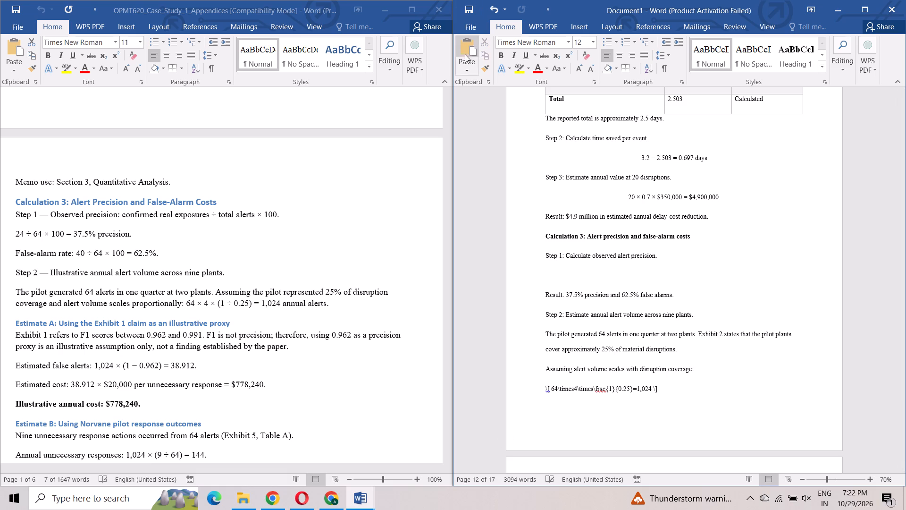
left_click(470, 62)
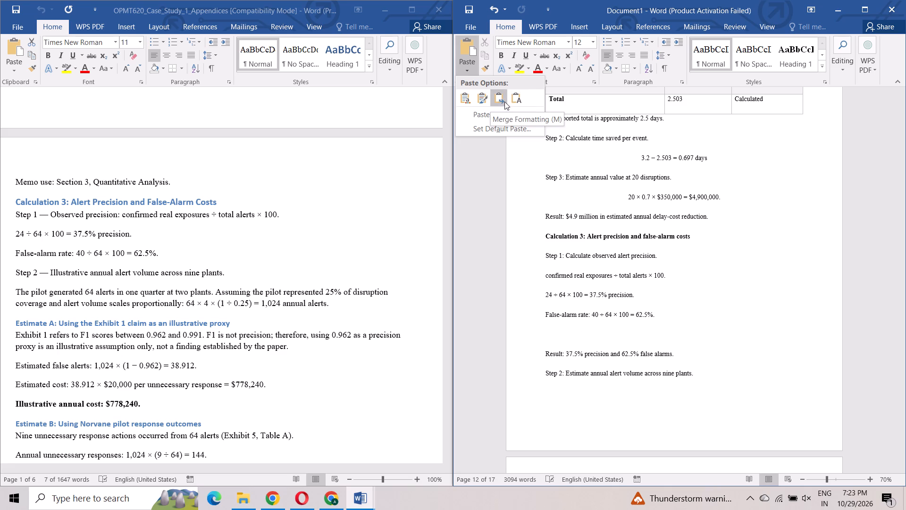
left_click(504, 101)
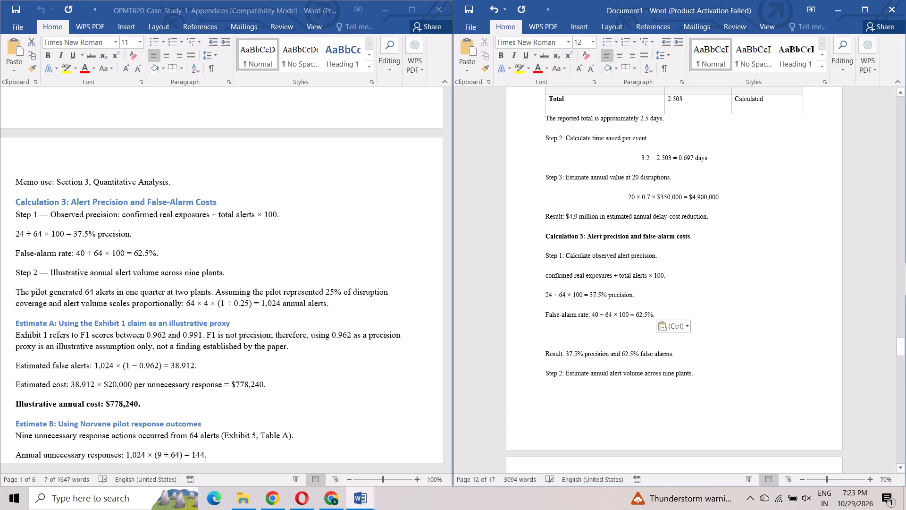
key("BackSpace")
Centre the lines "False-alarm rate: 40 ÷ 64 × 100 = 62.5%." and "24 ÷ 64 × 100 = 37.5% precision.".
key("ctrl+e")
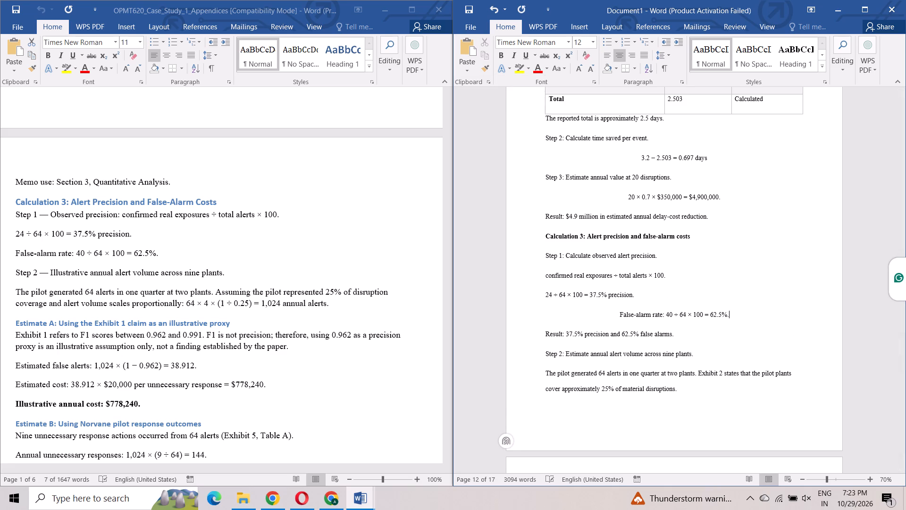
key("Up")
key("ctrl+e")
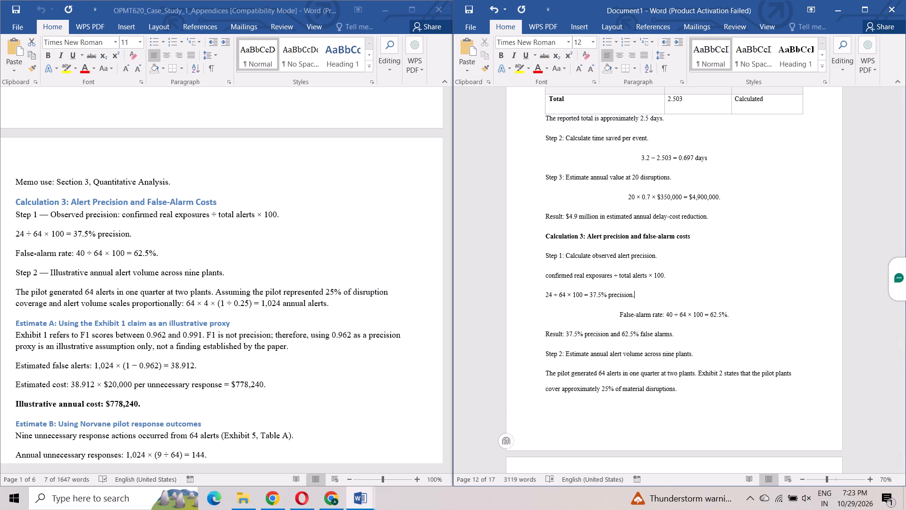
Place the insertion point at the start of the line "confirmed real exposures ÷ total alerts × 100." in Calculation 3.
key("Up")
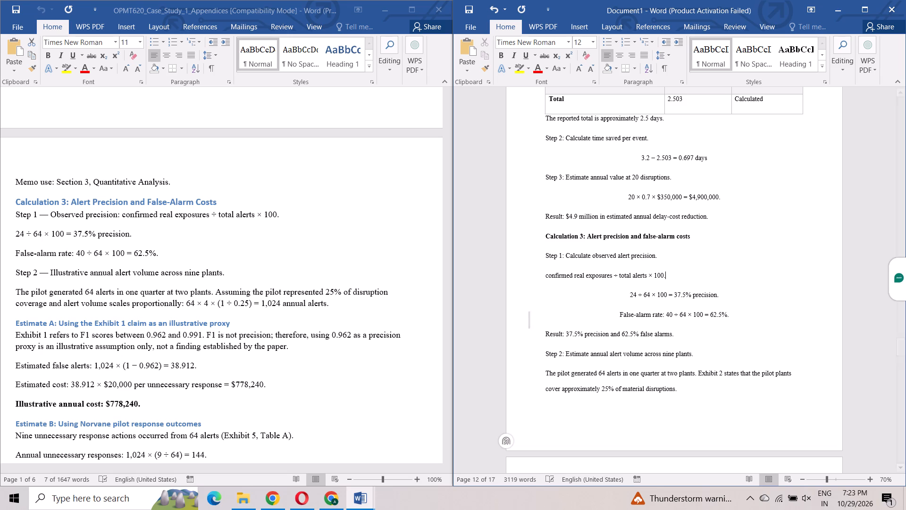
left_click(544, 280)
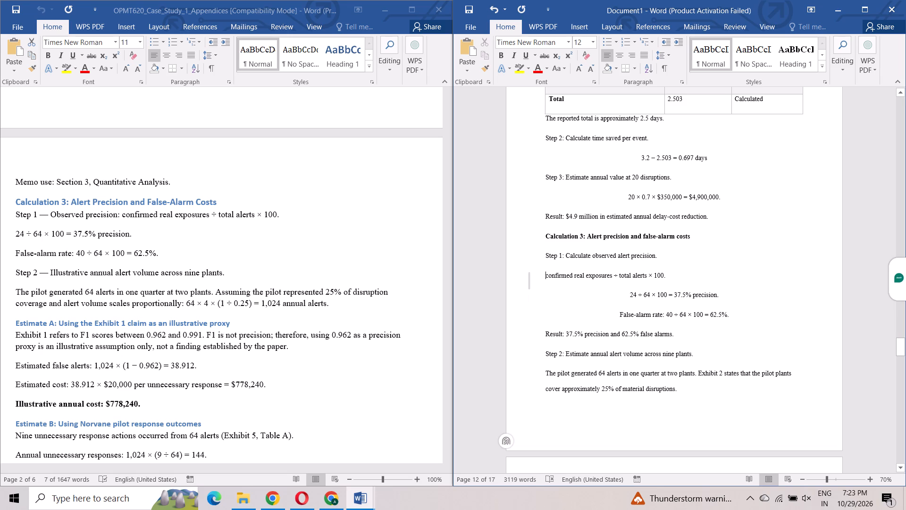
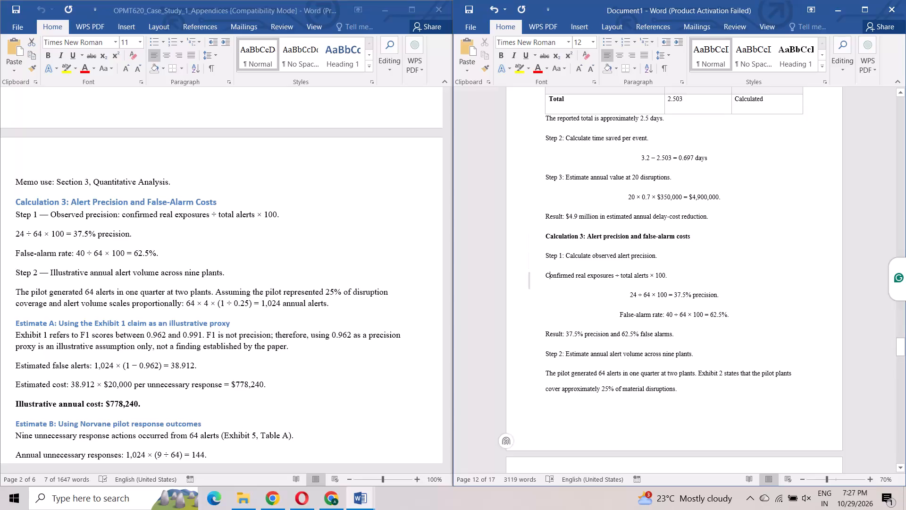
Replace Calculation 3's raw Step 2 alert-volume formula with "64 × 4 × (1 ÷ 0.25) = 1,024" copied from the appendices document.
scroll(627, 283, "down", 1)
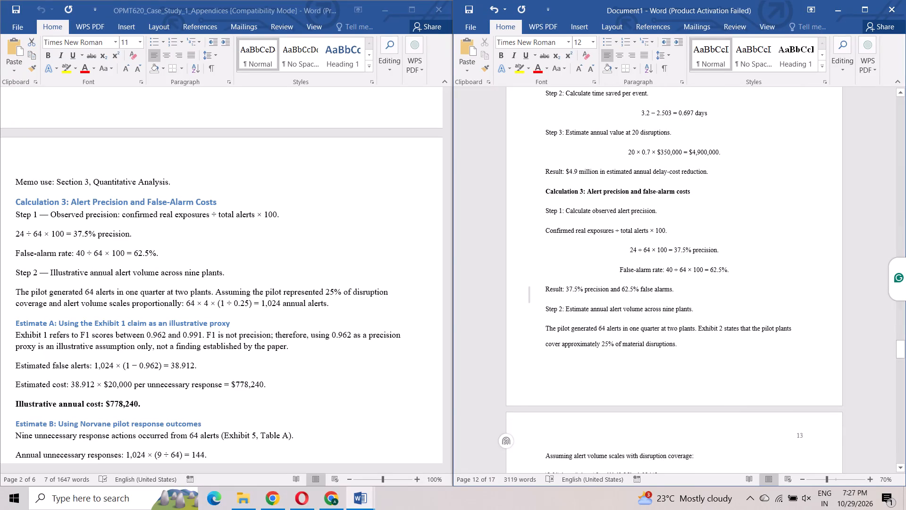
scroll(549, 333, "down", 1)
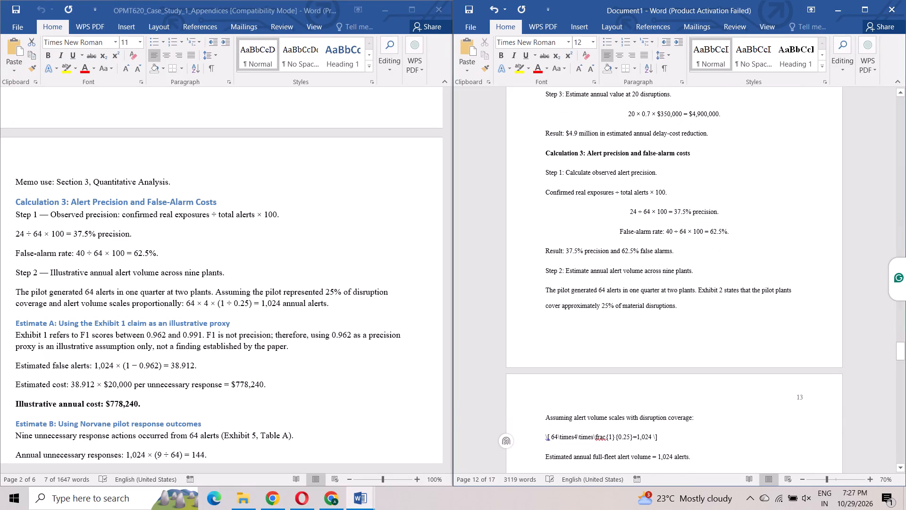
scroll(549, 333, "down", 2)
scroll(264, 315, "down", 1)
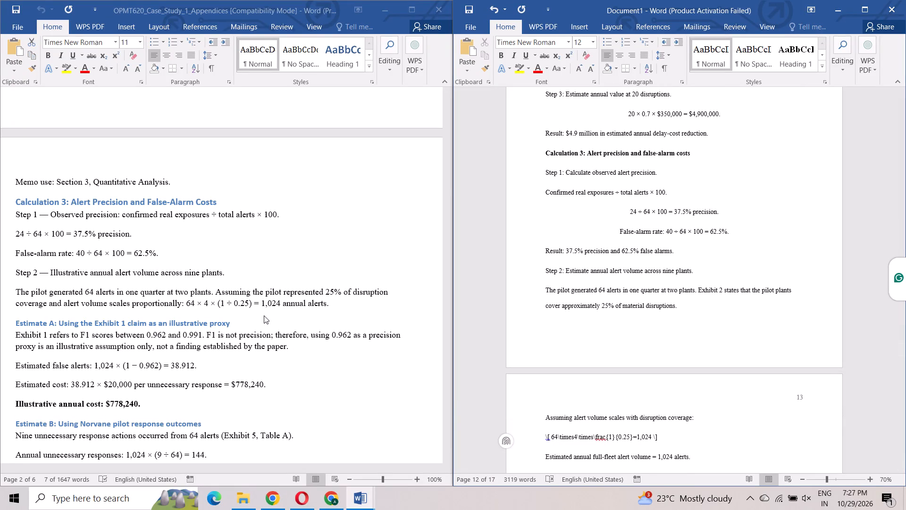
scroll(264, 315, "down", 2)
left_click(609, 324)
scroll(609, 324, "down", 2)
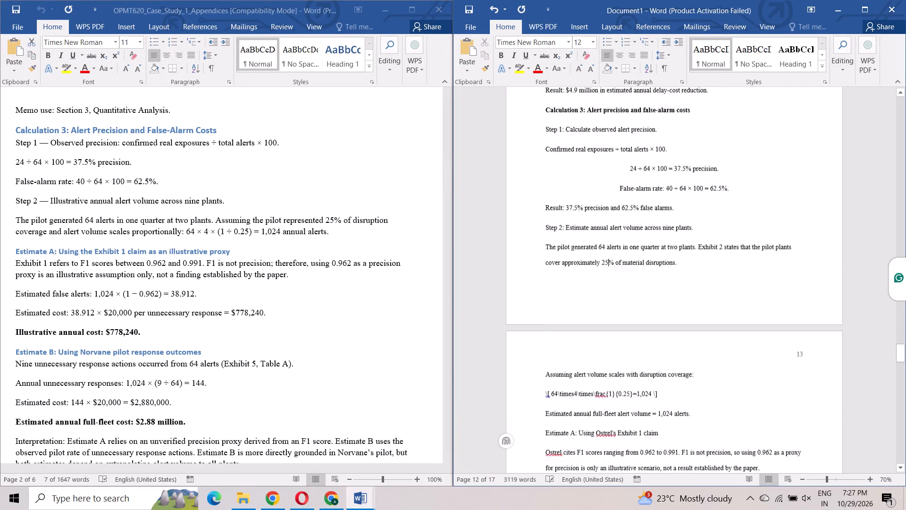
scroll(609, 324, "down", 1)
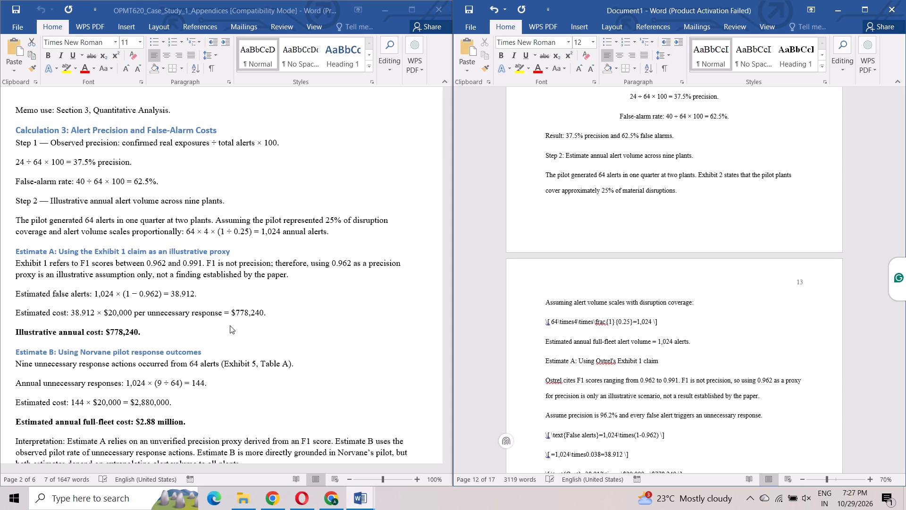
scroll(230, 325, "down", 1)
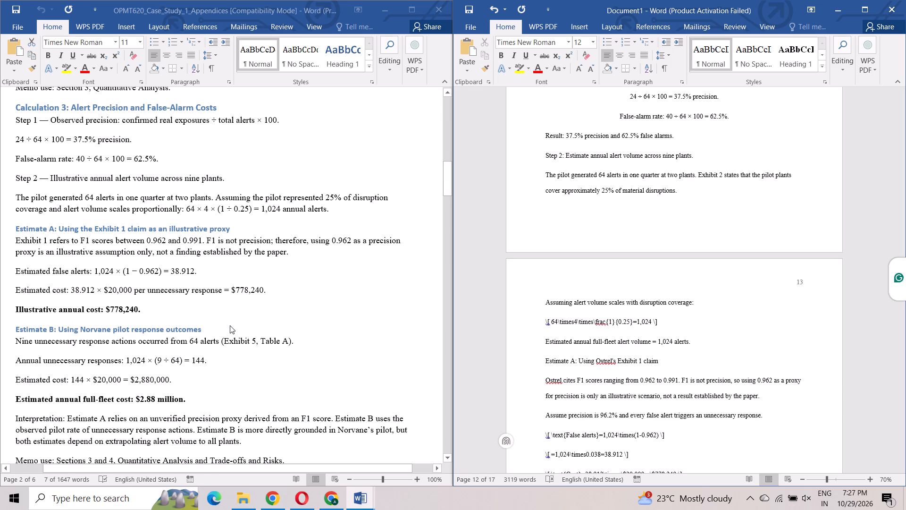
scroll(230, 325, "down", 2)
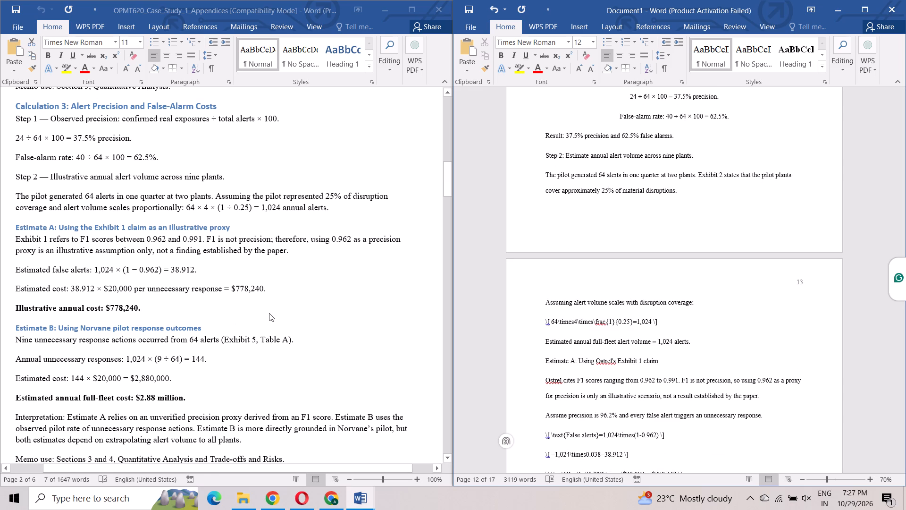
left_click(275, 312)
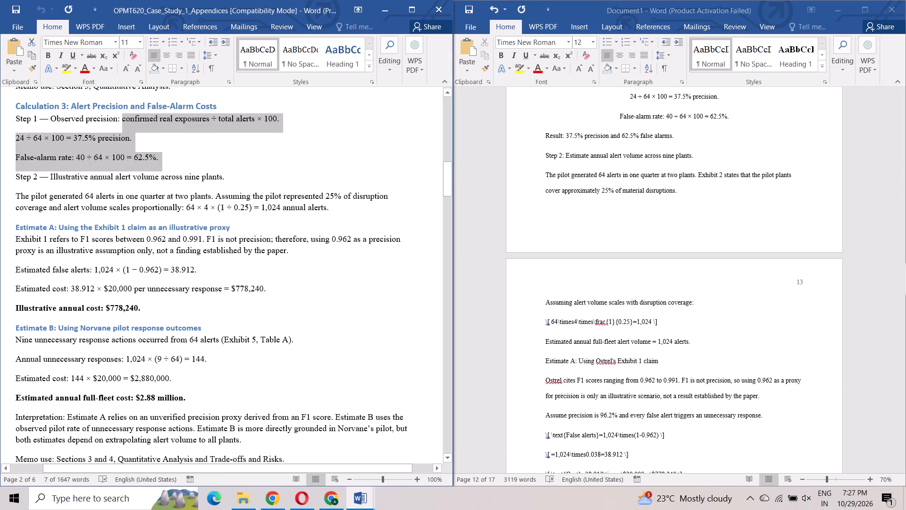
left_click(646, 246)
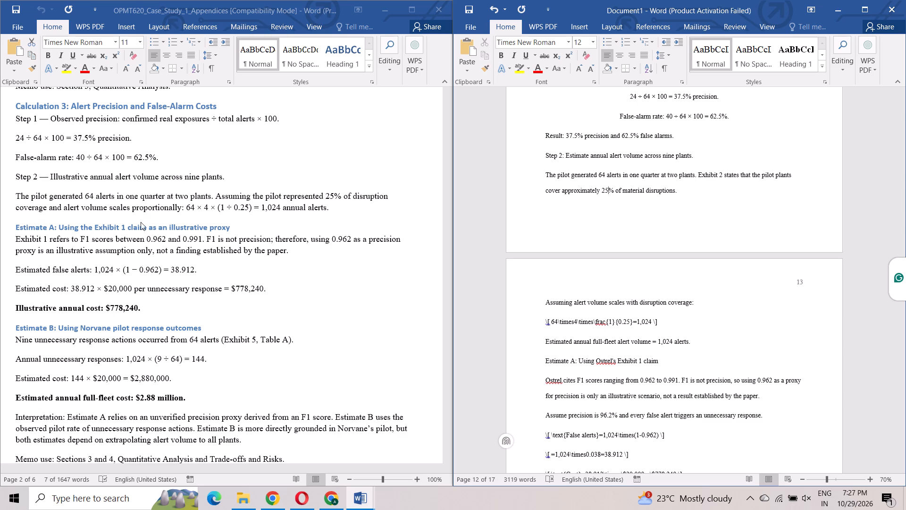
left_click(183, 213)
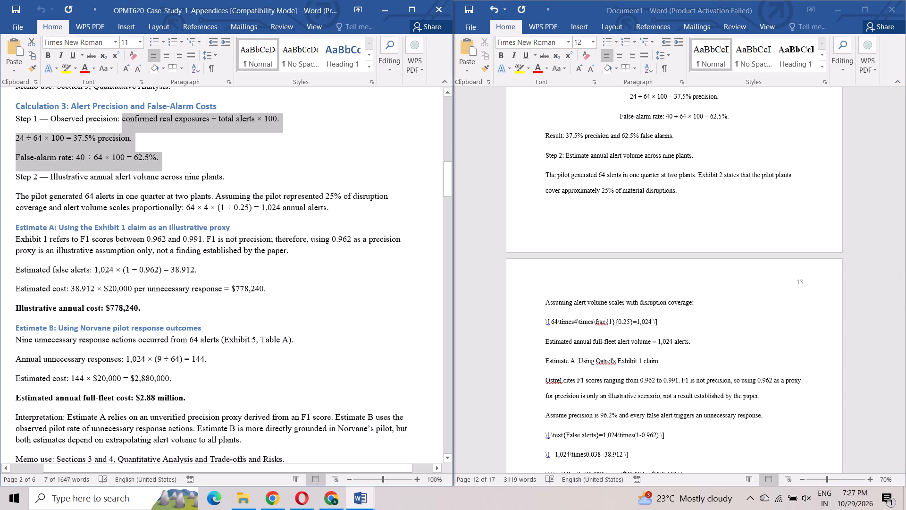
left_click_drag(186, 211, 274, 208)
right_click(268, 208)
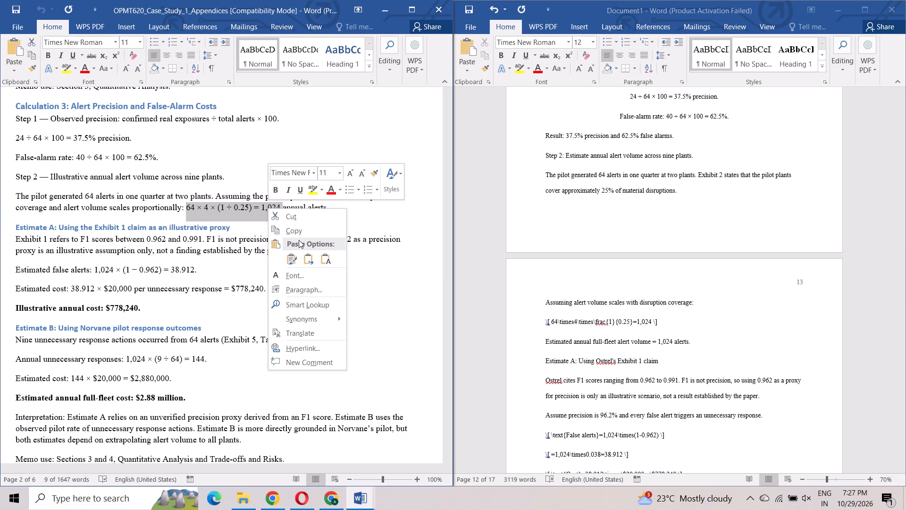
left_click(299, 234)
left_click(546, 358)
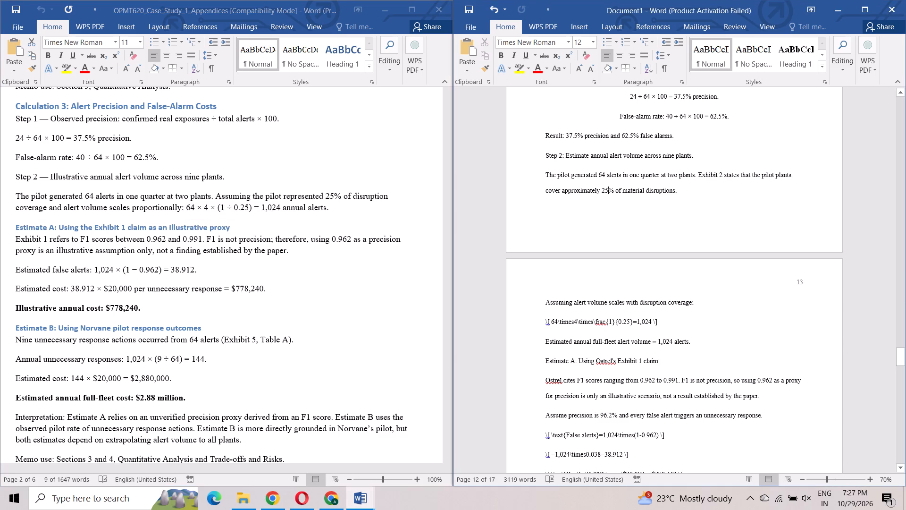
left_click_drag(544, 327, 658, 329)
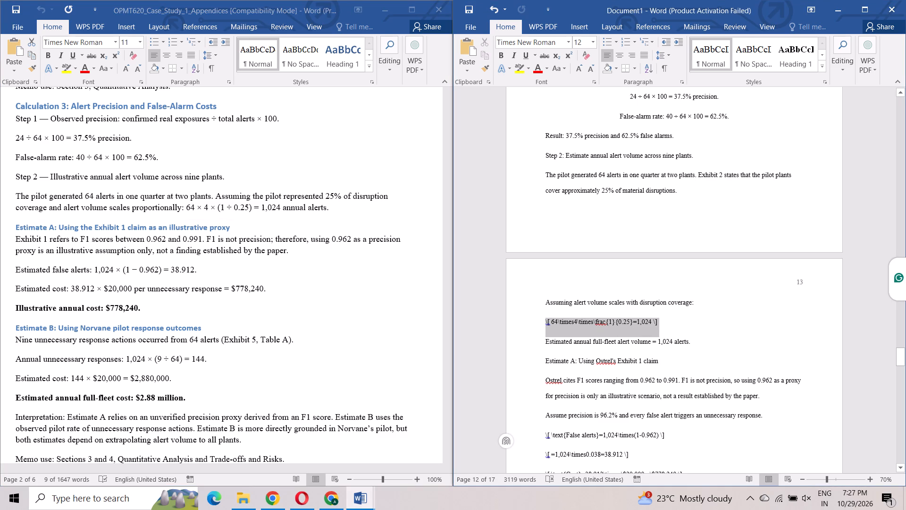
left_click_drag(658, 329, 657, 329)
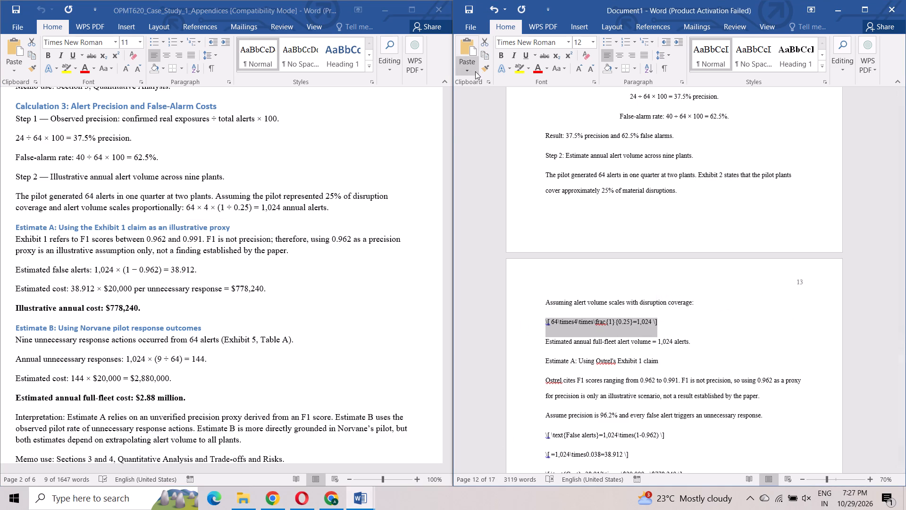
left_click(475, 71)
left_click(498, 96)
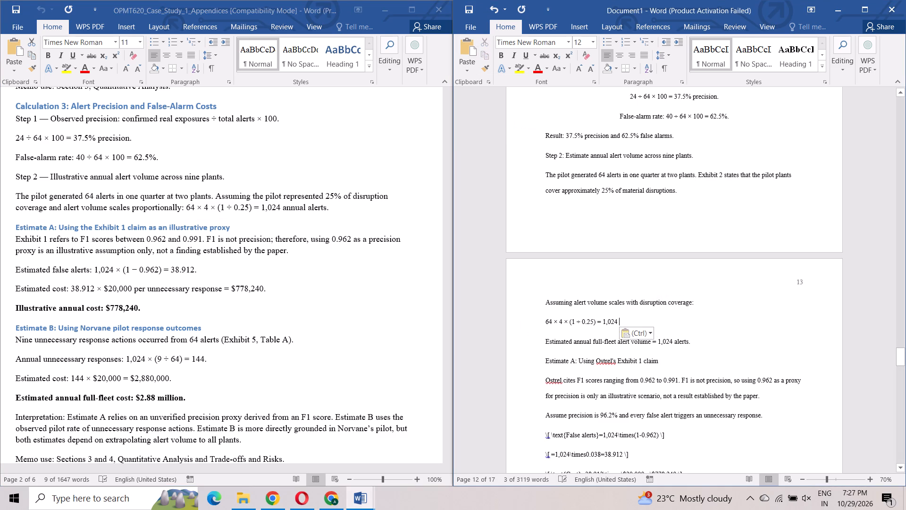
Centre the line "64 × 4 × (1 ÷ 0.25) = 1,024" in Calculation 3.
left_click(607, 320)
left_click(602, 323)
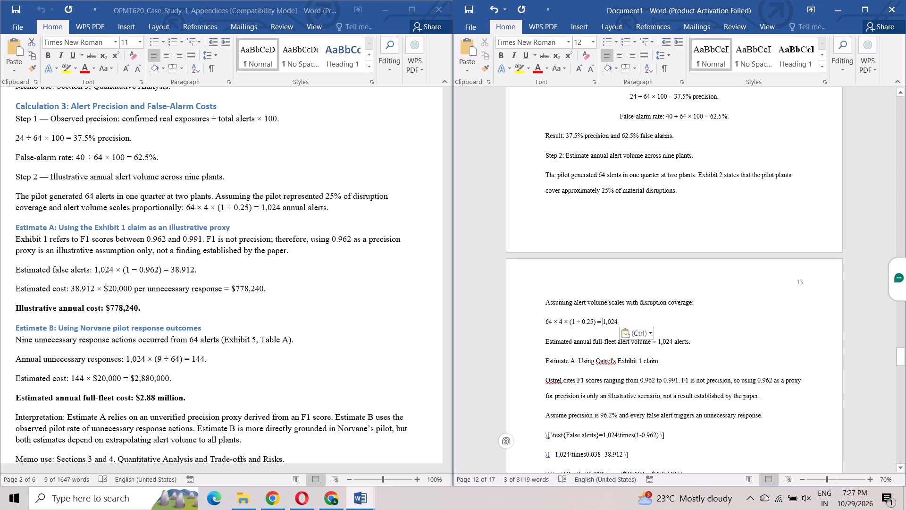
left_click(595, 324)
left_click(578, 324)
key("ctrl+e")
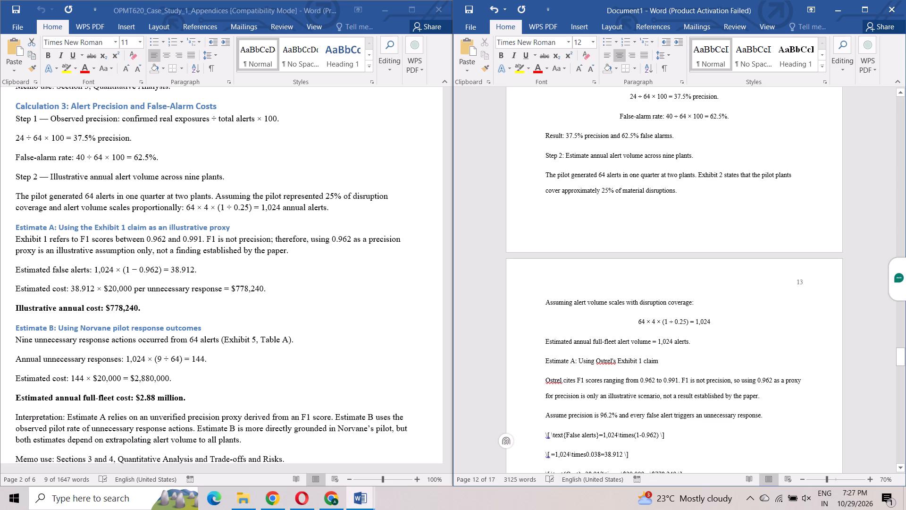
Replace Estimate A's 96.2% assumption, raw formulas and illustrative cost line with the "Estimated false alerts" and "Estimated cost" lines copied from the appendices document.
left_click(606, 371)
scroll(606, 371, "down", 3)
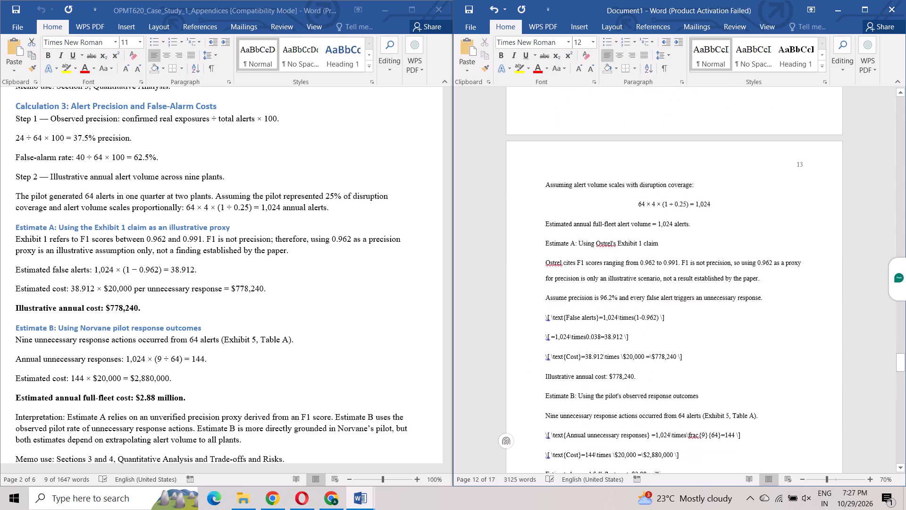
scroll(349, 326, "down", 1)
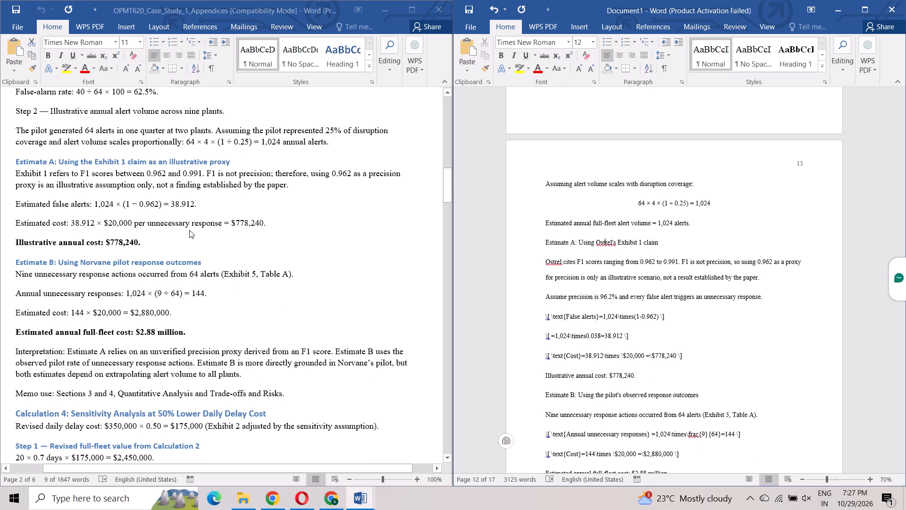
left_click(205, 255)
scroll(205, 255, "up", 1)
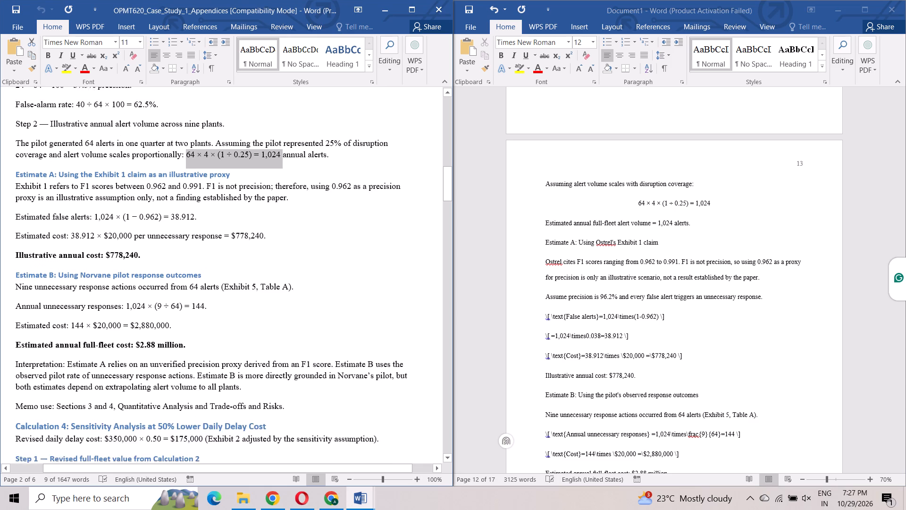
scroll(205, 255, "up", 1)
left_click(564, 317)
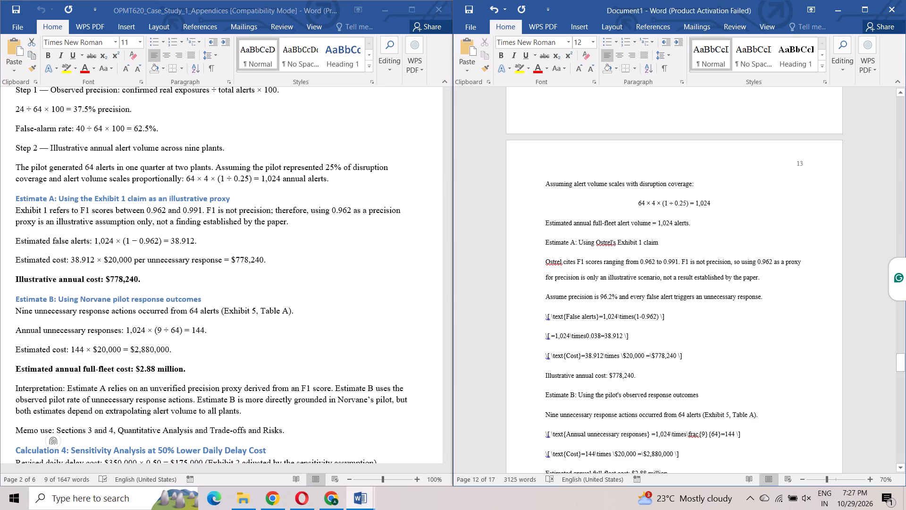
left_click_drag(13, 241, 286, 267)
left_click(286, 267)
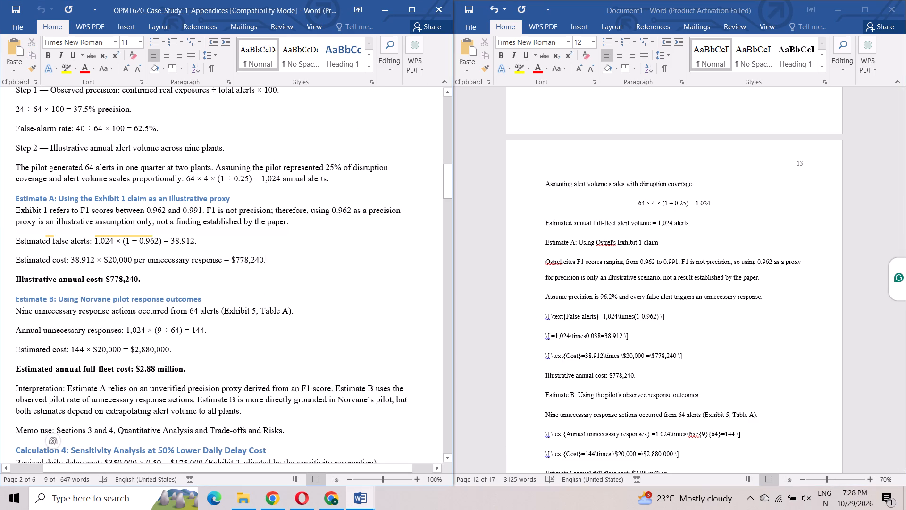
left_click_drag(15, 244, 266, 262)
right_click(142, 252)
left_click(179, 277)
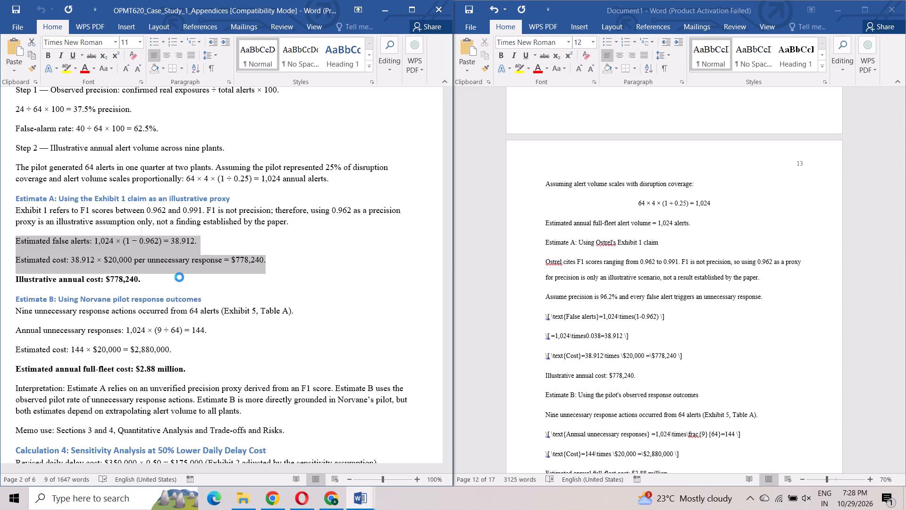
left_click(615, 328)
left_click_drag(545, 316, 571, 325)
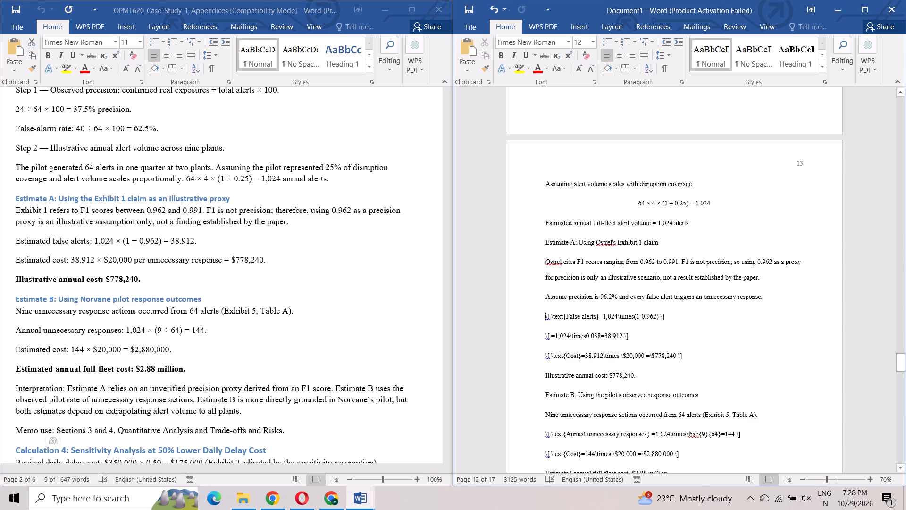
left_click_drag(571, 325, 688, 372)
left_click(688, 372)
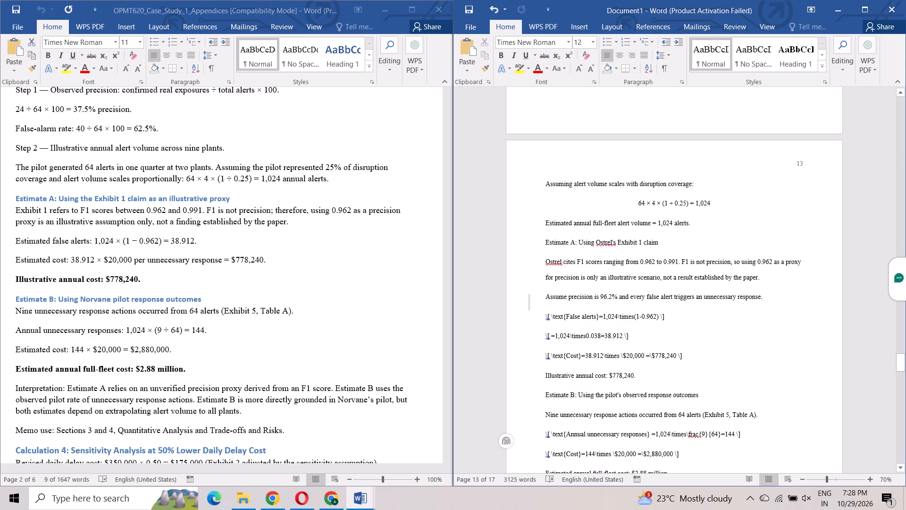
left_click_drag(547, 299, 684, 357)
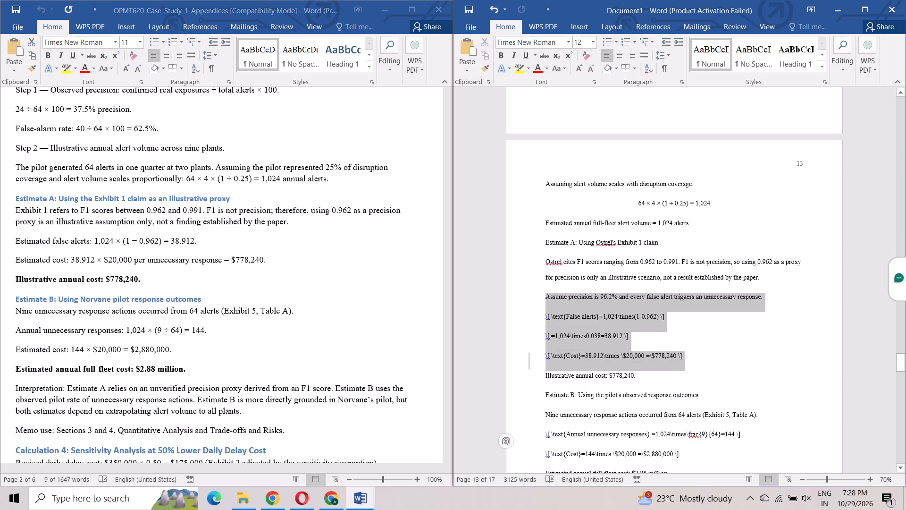
left_click_drag(684, 357, 682, 357)
left_click_drag(682, 357, 682, 358)
left_click_drag(682, 358, 632, 377)
key("BackSpace")
key("Delete")
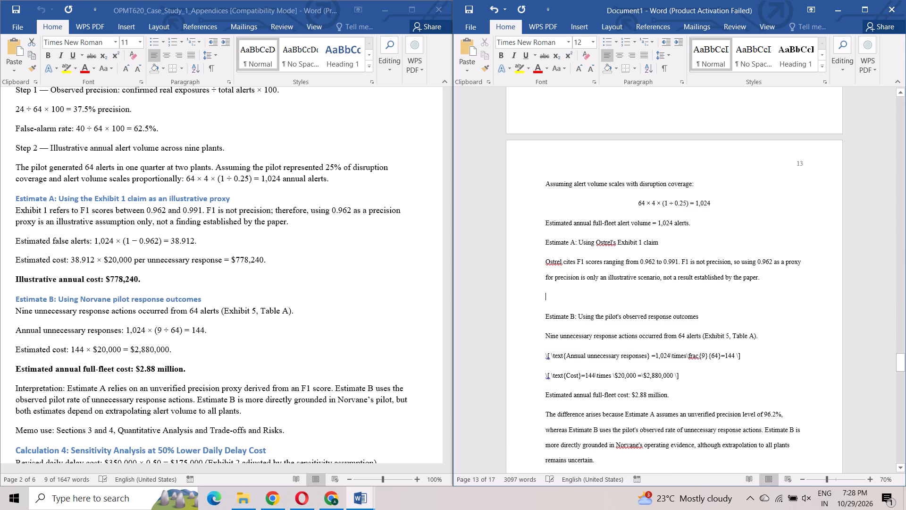
key("ctrl+v")
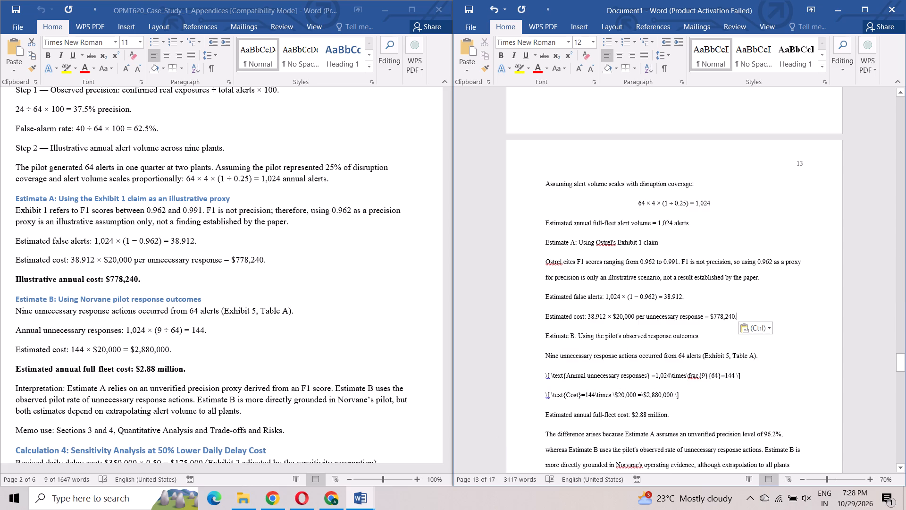
Bold the headings "Estimate B: Using the pilot's observed response outcomes" and "Estimate A: Using Ostrel's Exhibit 1 claim".
left_click(535, 342)
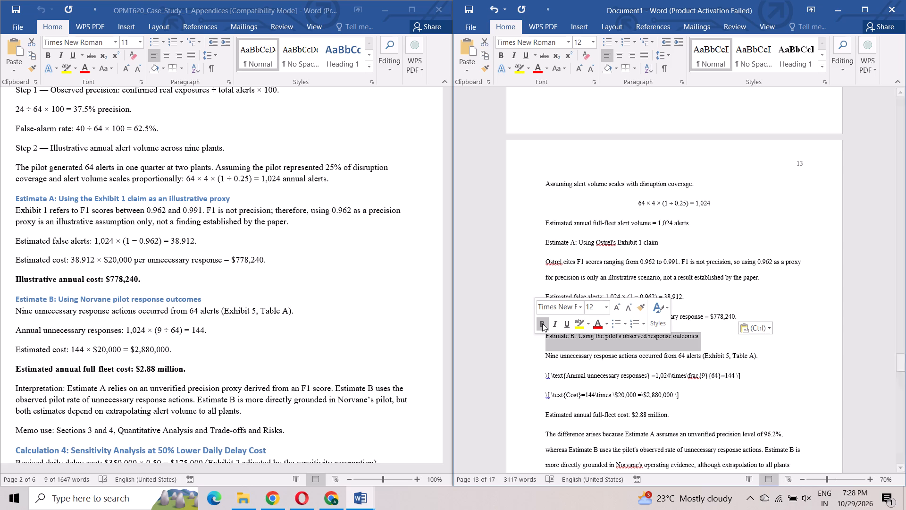
left_click(542, 323)
left_click(534, 248)
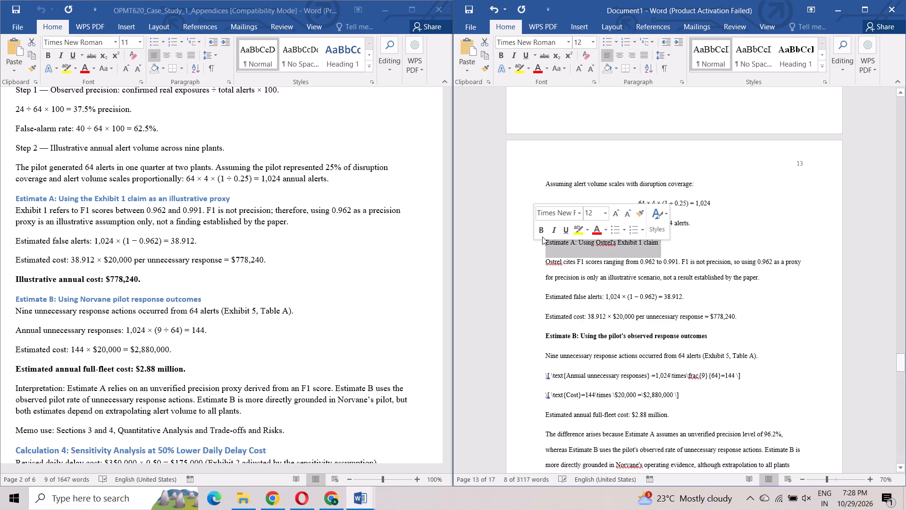
left_click(544, 233)
left_click(589, 287)
Delete the words "Ostrel cites" from the start of the F1 scores paragraph under Estimate A.
scroll(589, 287, "up", 1)
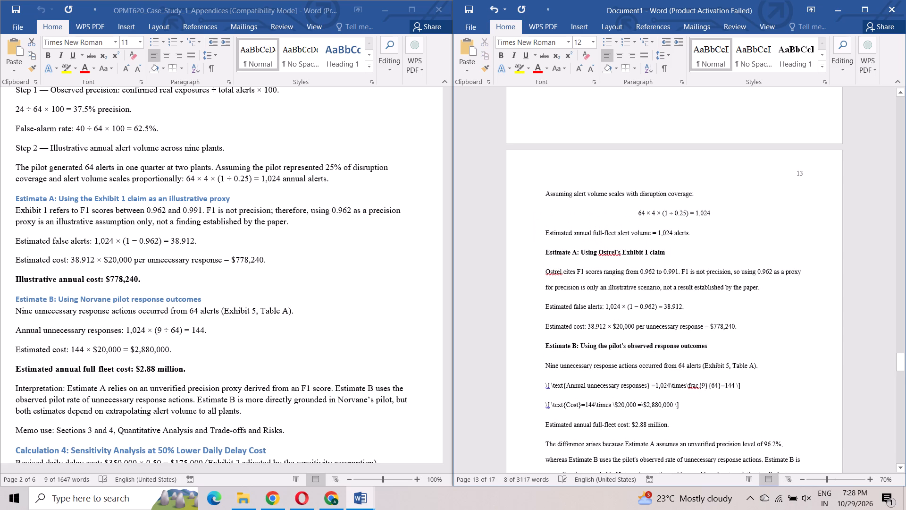
scroll(589, 287, "up", 2)
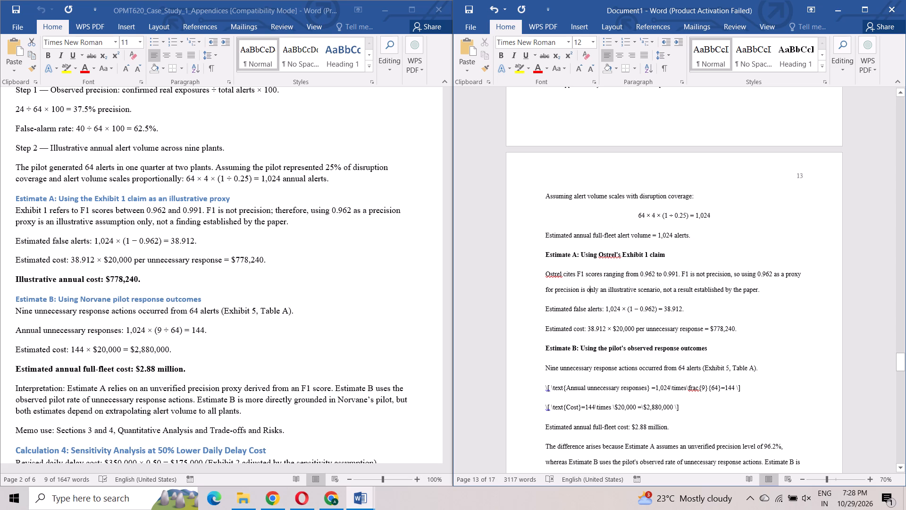
left_click_drag(545, 277, 577, 279)
key("Delete")
scroll(577, 279, "up", 3)
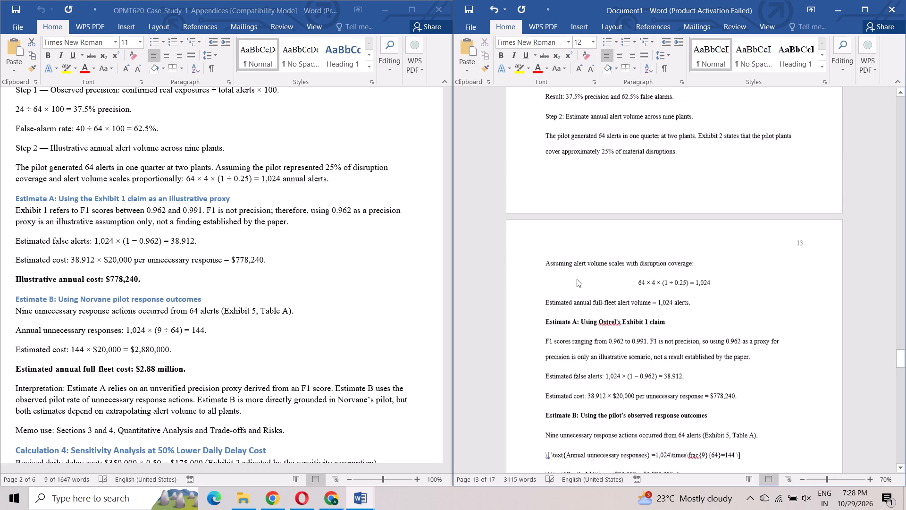
Replace Estimate B's two raw formulas with the "Annual unnecessary responses" and "Estimated cost" lines copied from the appendices document.
scroll(577, 279, "up", 3)
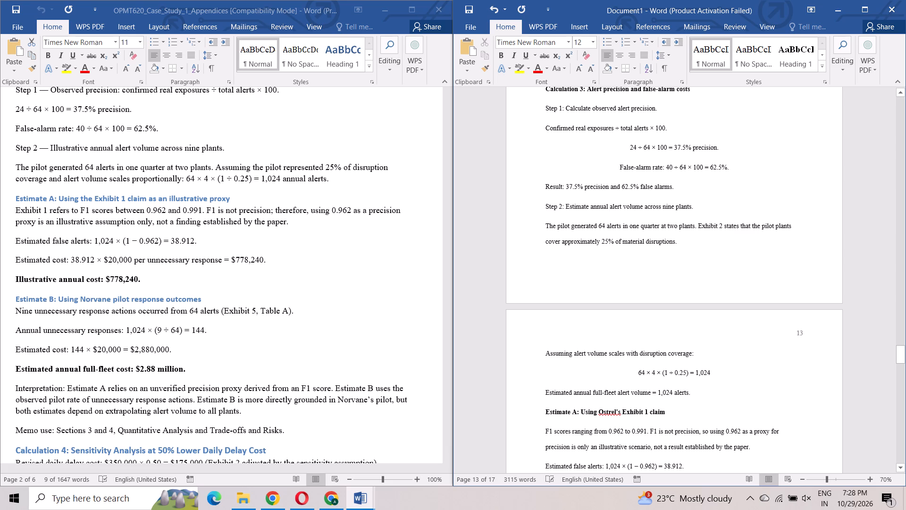
scroll(577, 279, "up", 2)
scroll(598, 329, "down", 5)
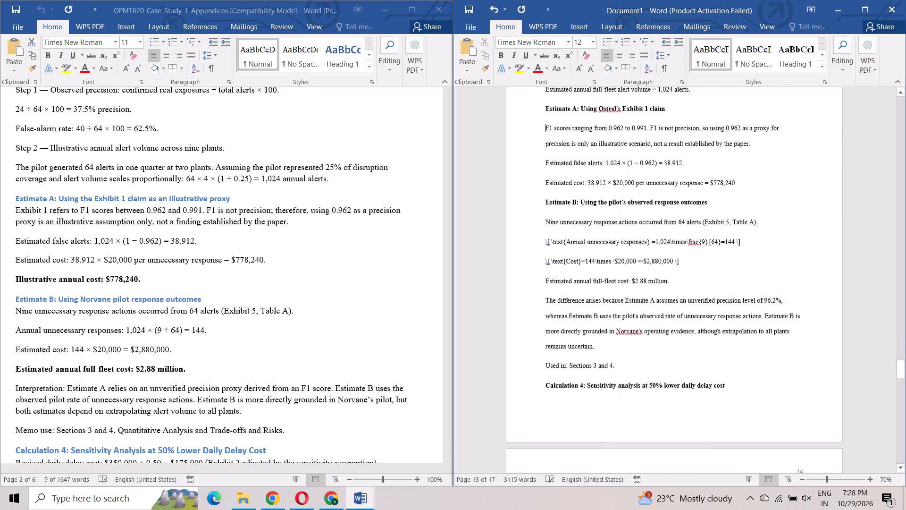
scroll(598, 329, "down", 1)
scroll(345, 351, "down", 1)
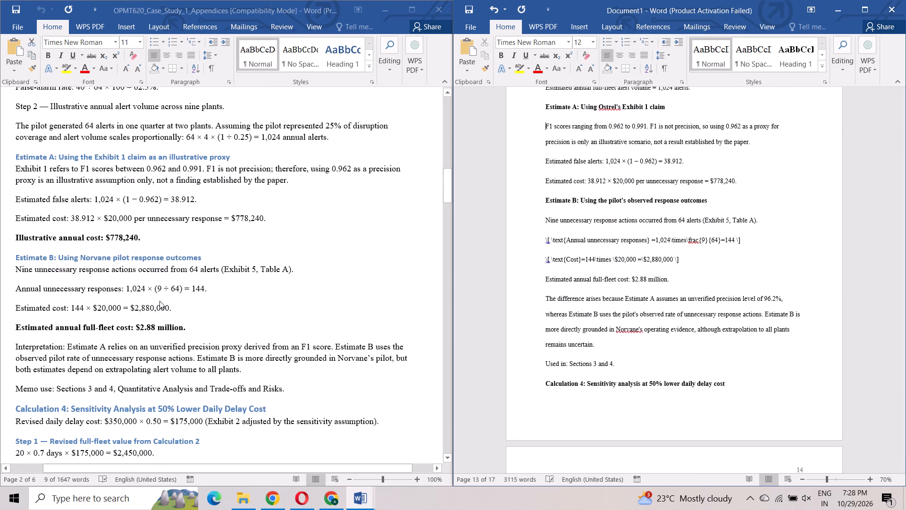
left_click(91, 289)
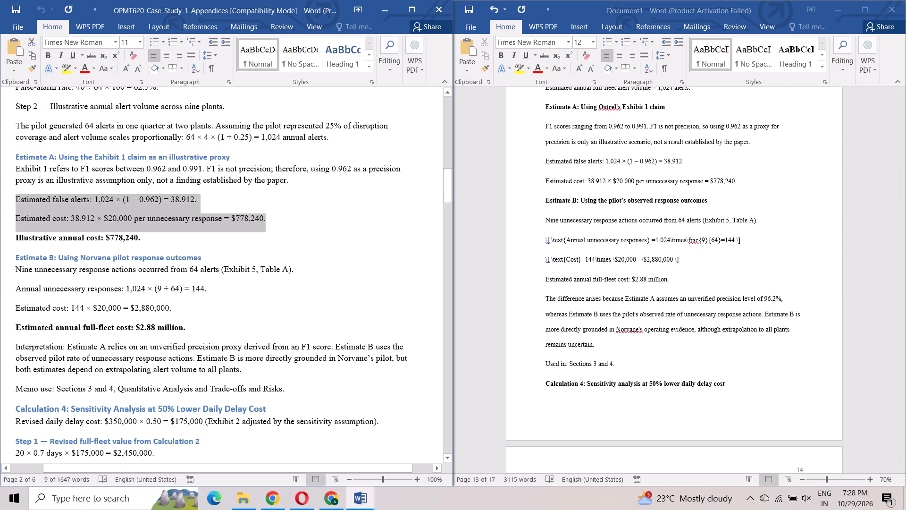
left_click_drag(17, 289, 181, 308)
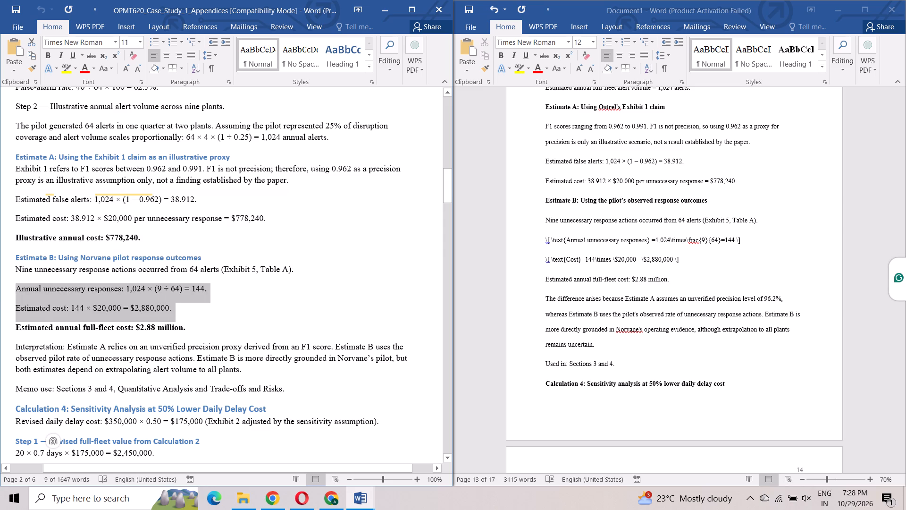
left_click_drag(181, 308, 171, 309)
right_click(131, 303)
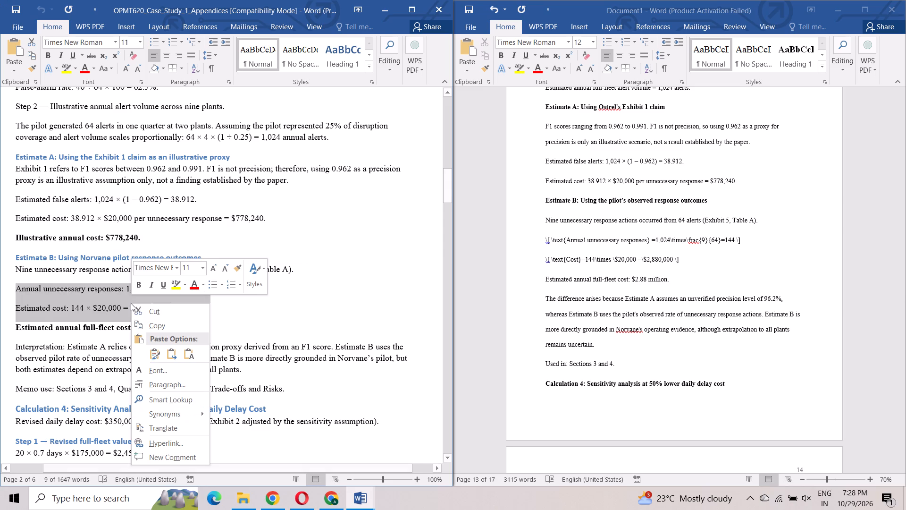
left_click(158, 325)
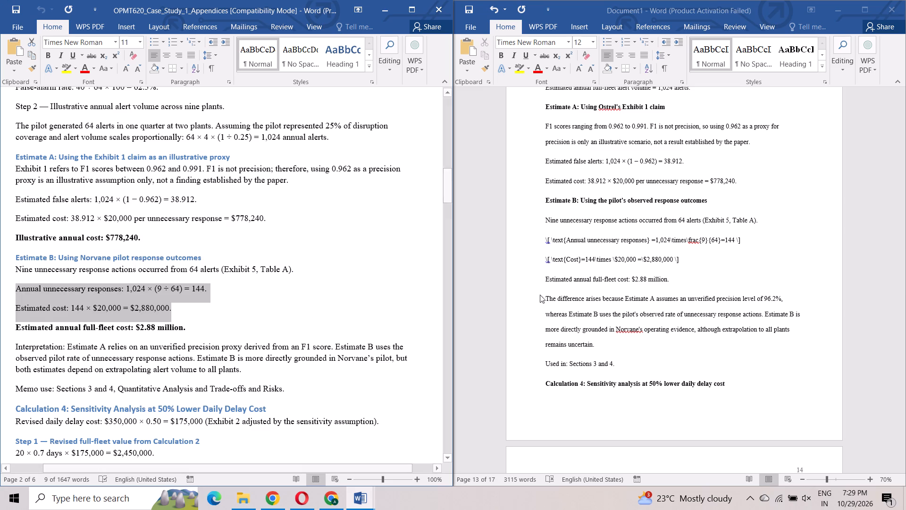
left_click(638, 251)
left_click_drag(540, 241, 673, 256)
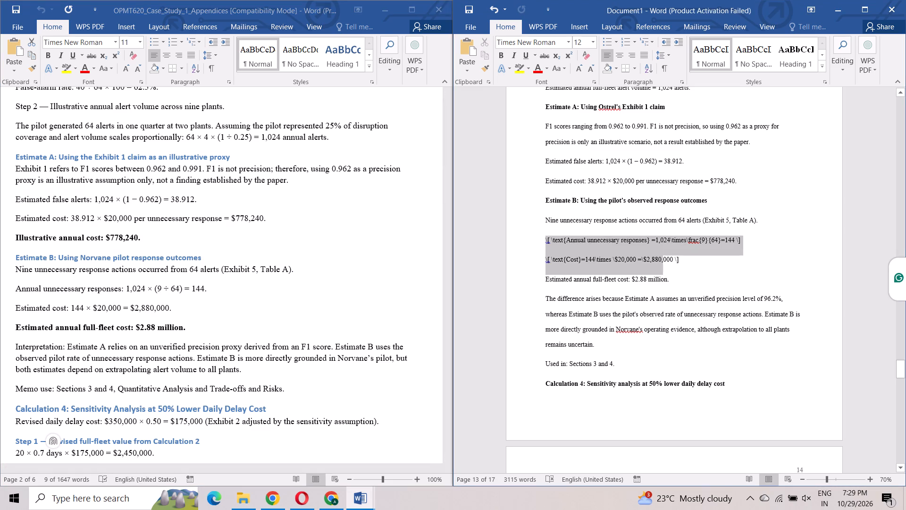
left_click_drag(673, 256, 680, 265)
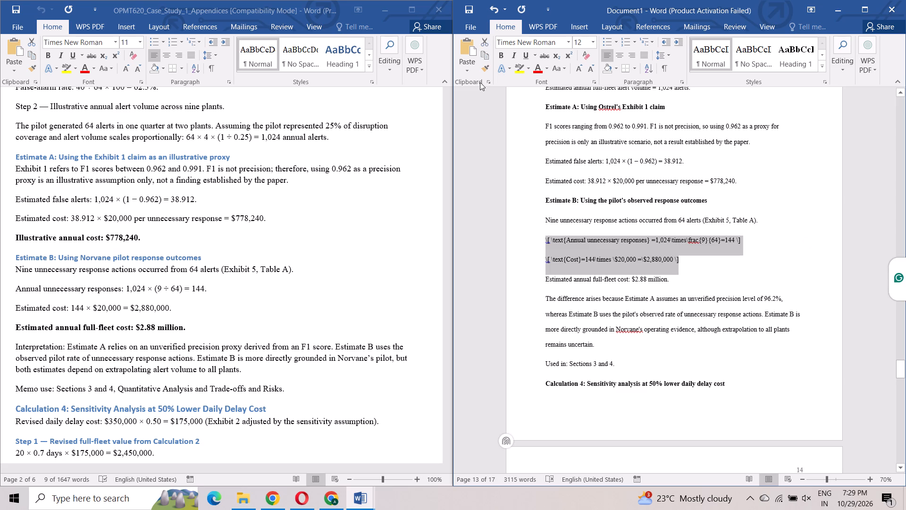
left_click(472, 68)
left_click(512, 96)
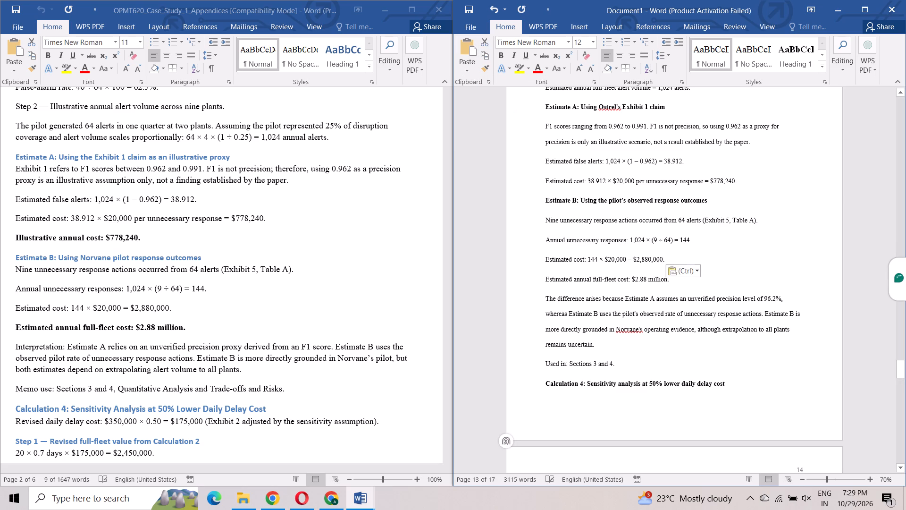
Delete the paragraph starting "The difference arises because Estimate A" and the "Used in: Sections 3 and 4." line before Calculation 4.
left_click(650, 261)
scroll(623, 258, "right", 1)
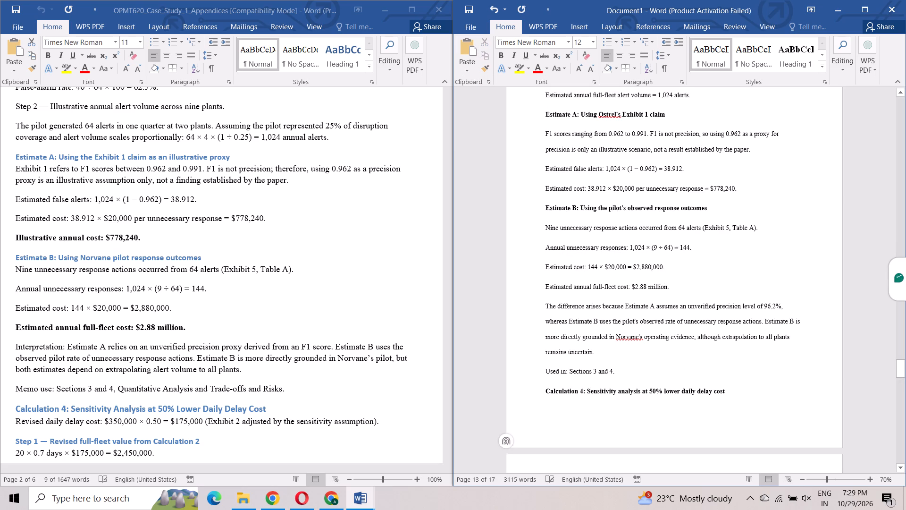
scroll(623, 258, "right", 1)
scroll(623, 258, "down", 1)
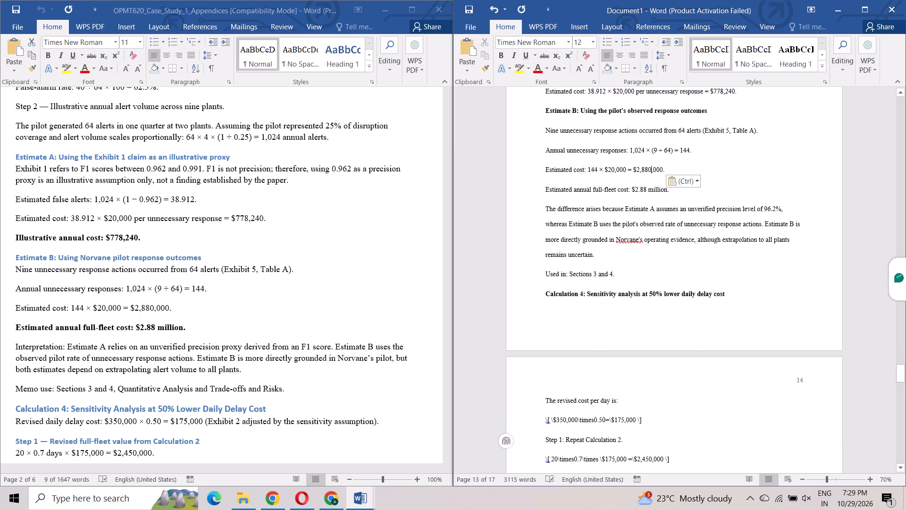
left_click_drag(543, 211, 615, 276)
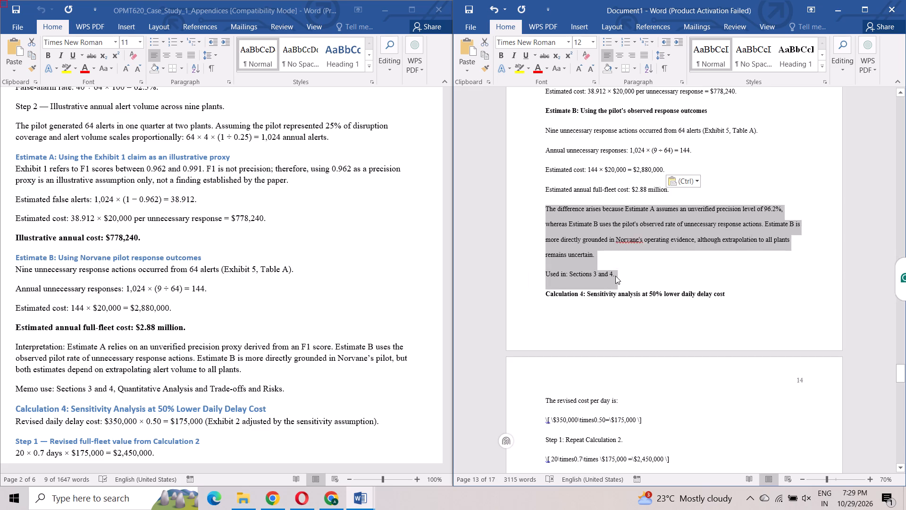
Replace the raw formula under "The revised cost per day is:" with a centred "$350,000 × 0.50 = $175,000" copied from the appendices document.
scroll(389, 311, "down", 4)
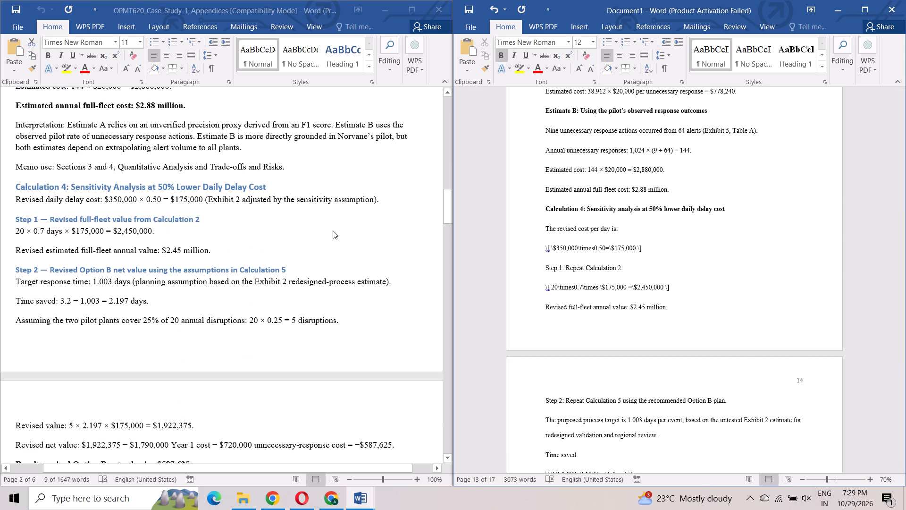
left_click(121, 202)
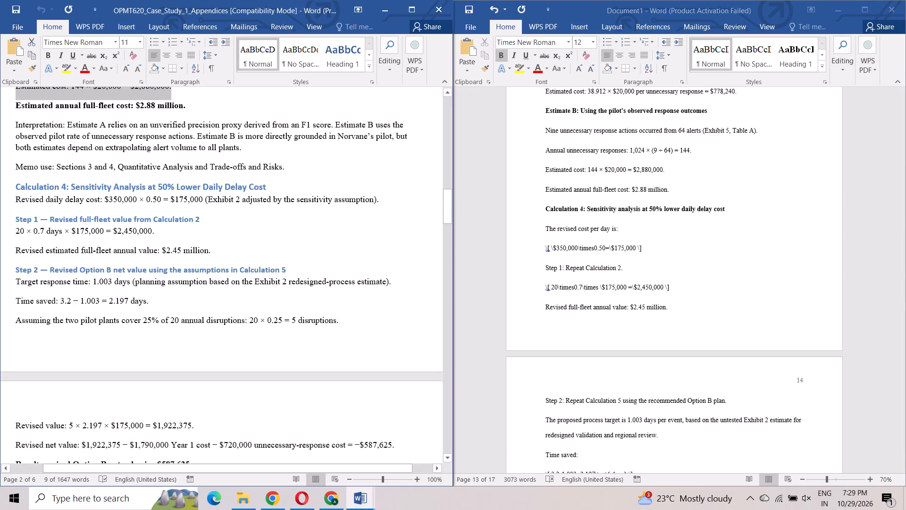
left_click_drag(104, 201, 202, 205)
right_click(189, 201)
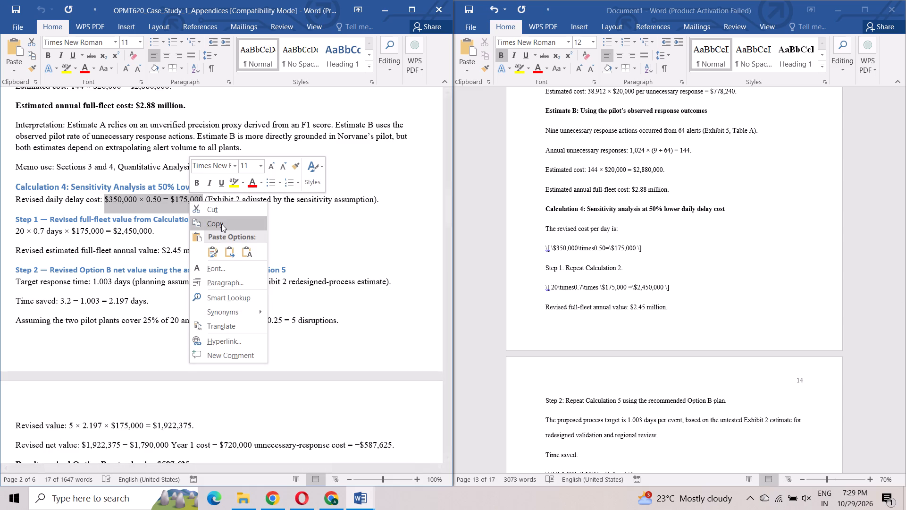
left_click(221, 224)
left_click(628, 236)
left_click(524, 249)
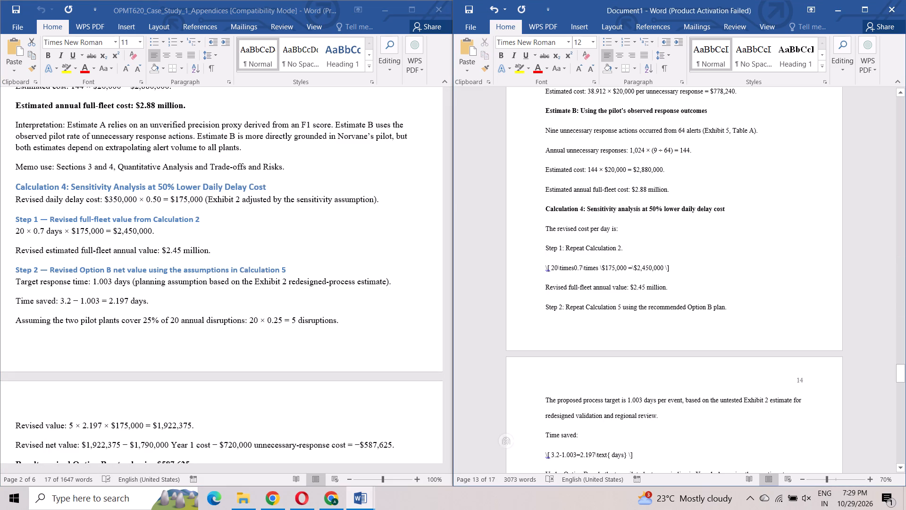
key("Return")
key("Up")
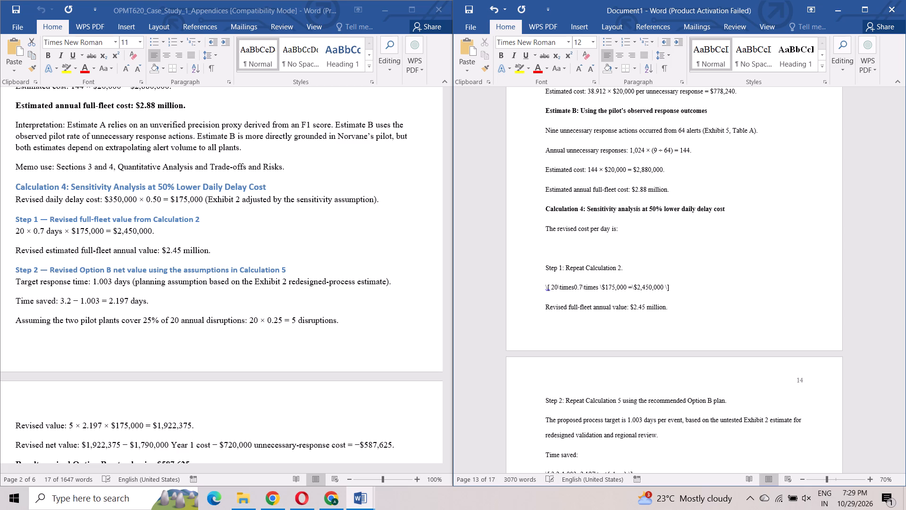
key("ctrl+v")
key("ctrl+e")
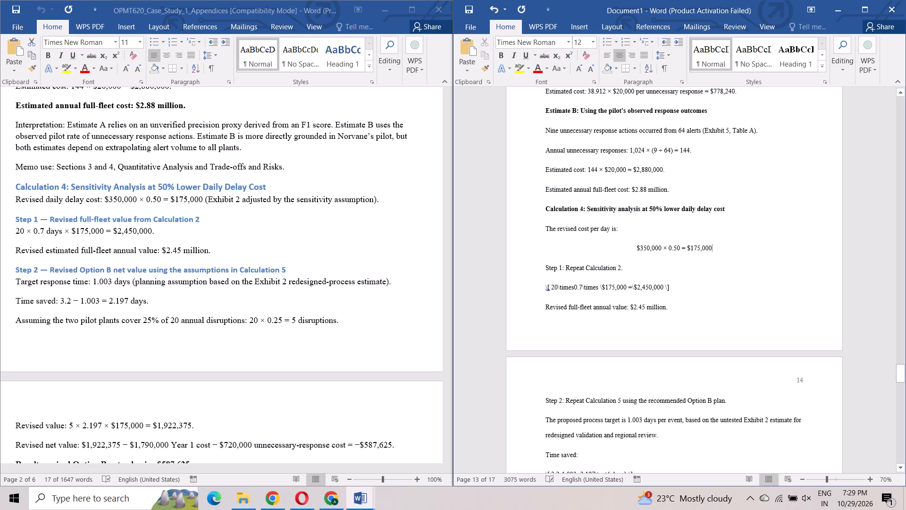
Replace Calculation 4's Step 1 raw formula with a centred "20 × 0.7 days × $175,000 = $2,450,000" copied from the appendices document.
left_click(41, 221)
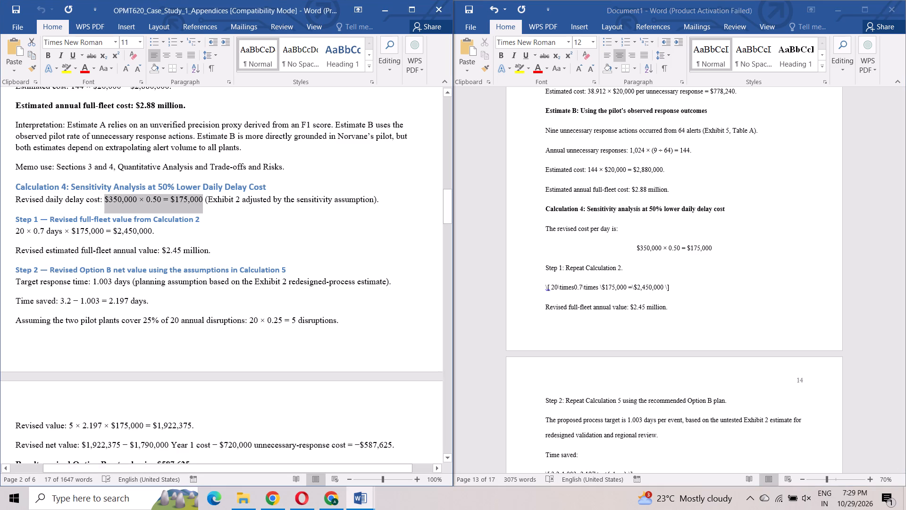
left_click_drag(17, 232, 153, 235)
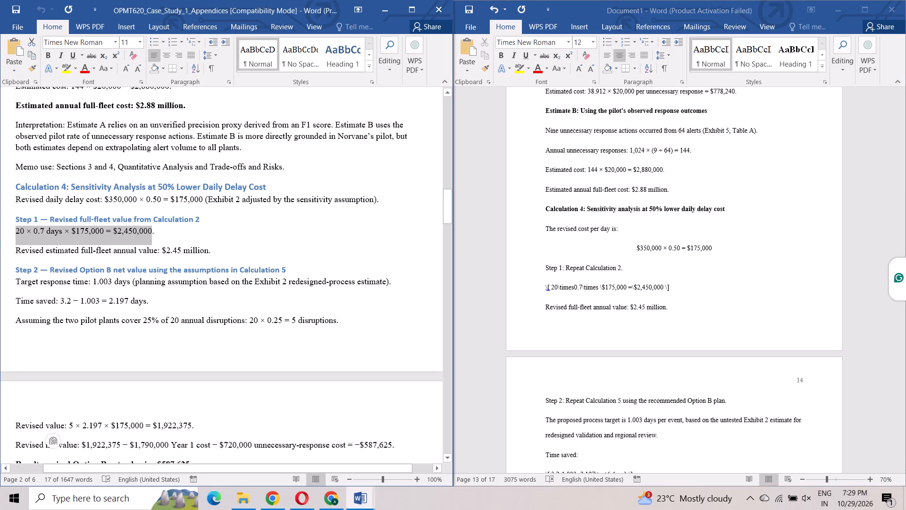
left_click_drag(153, 235, 153, 234)
right_click(143, 232)
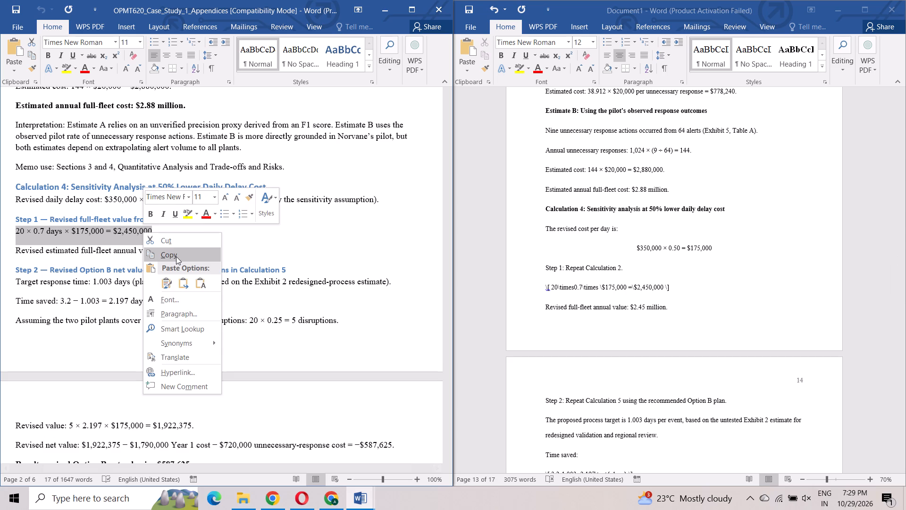
left_click(176, 256)
left_click(641, 250)
left_click(540, 288)
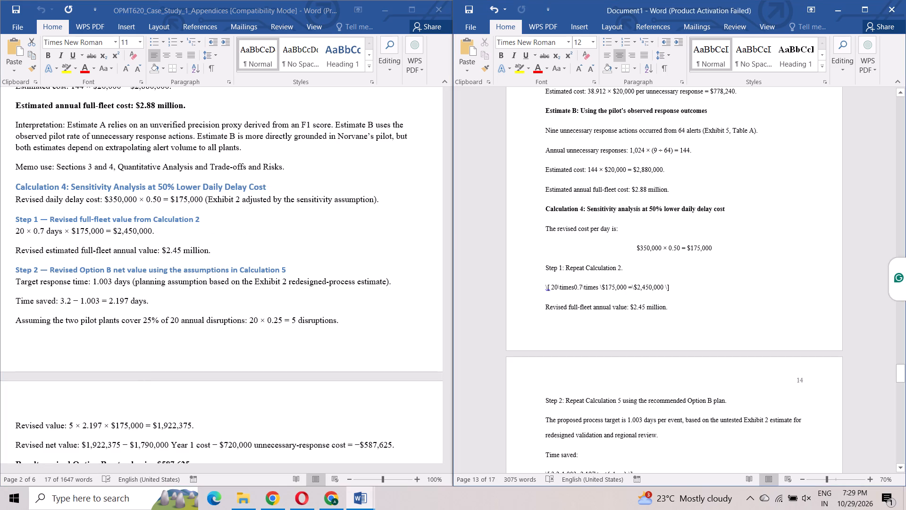
left_click(527, 291)
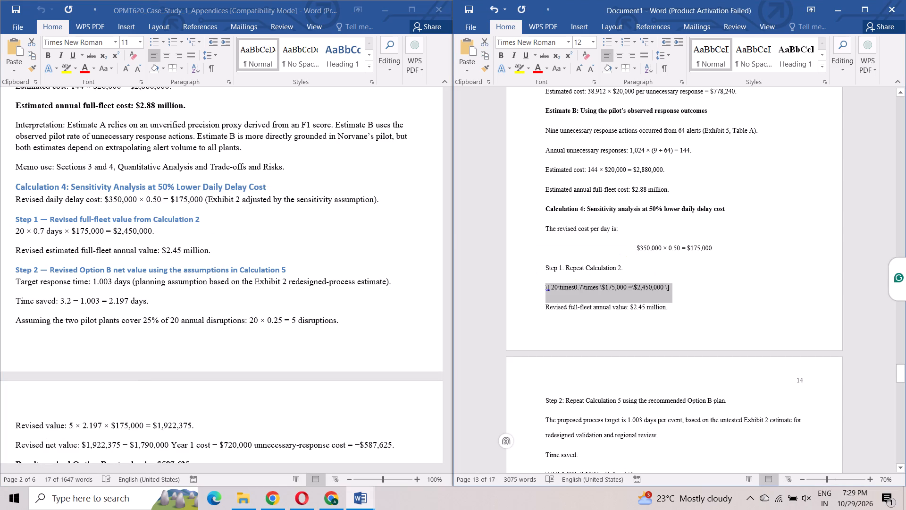
key("ctrl+b")
key("ctrl+z")
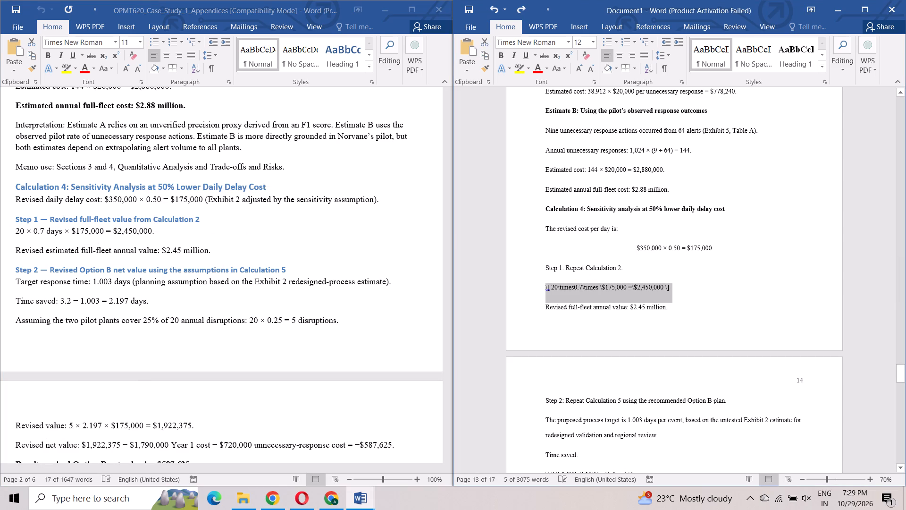
key("ctrl+v")
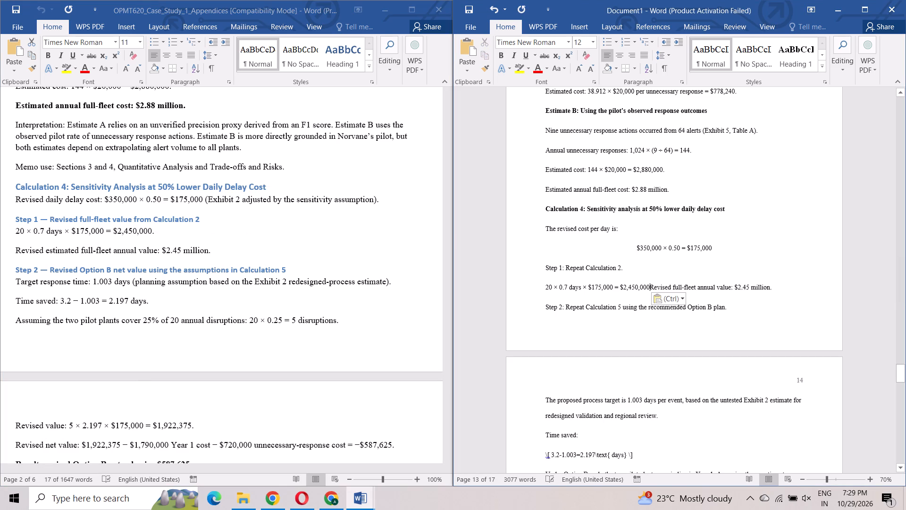
key("Return")
key("Up")
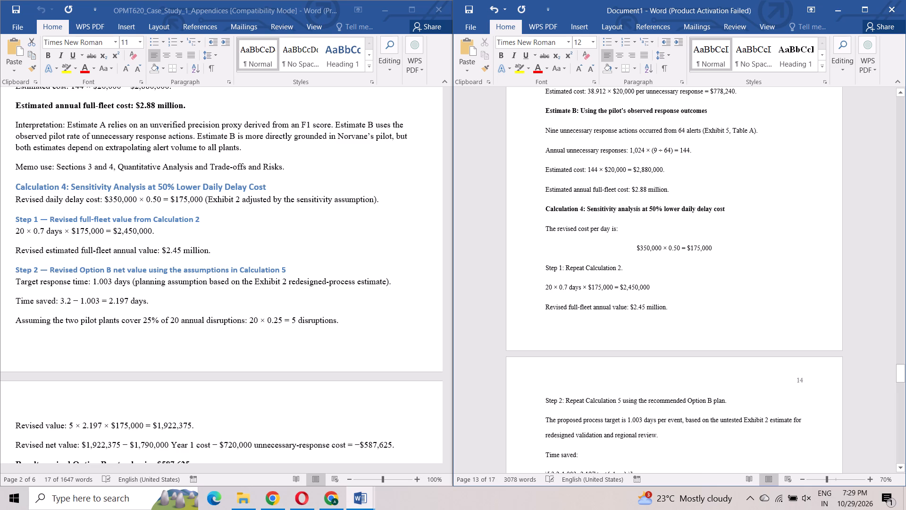
key("ctrl+e")
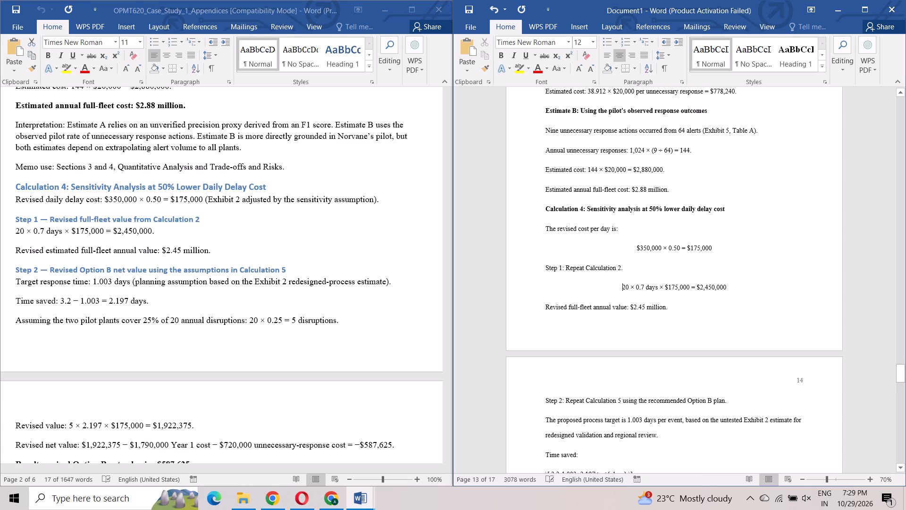
Remove the full stop at the end of "Step 1: Repeat Calculation 2" in Calculation 4.
scroll(705, 324, "down", 1)
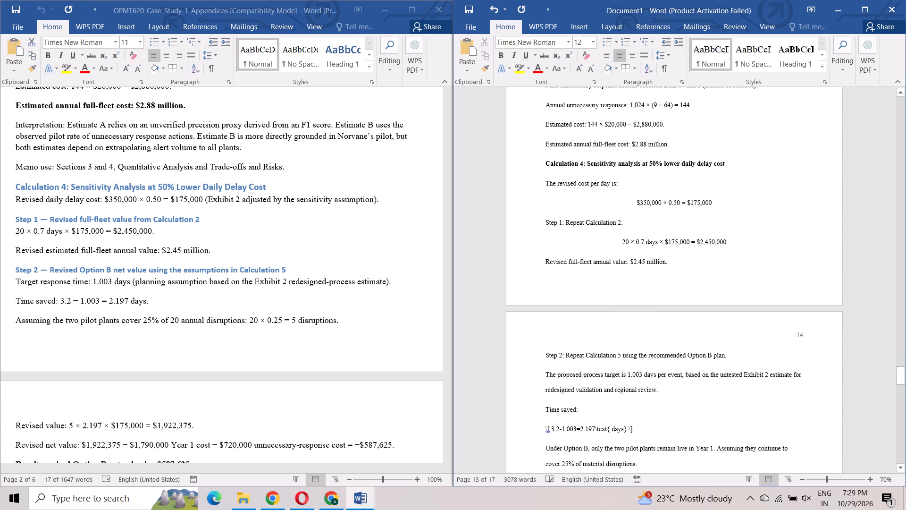
left_click(635, 228)
key("BackSpace")
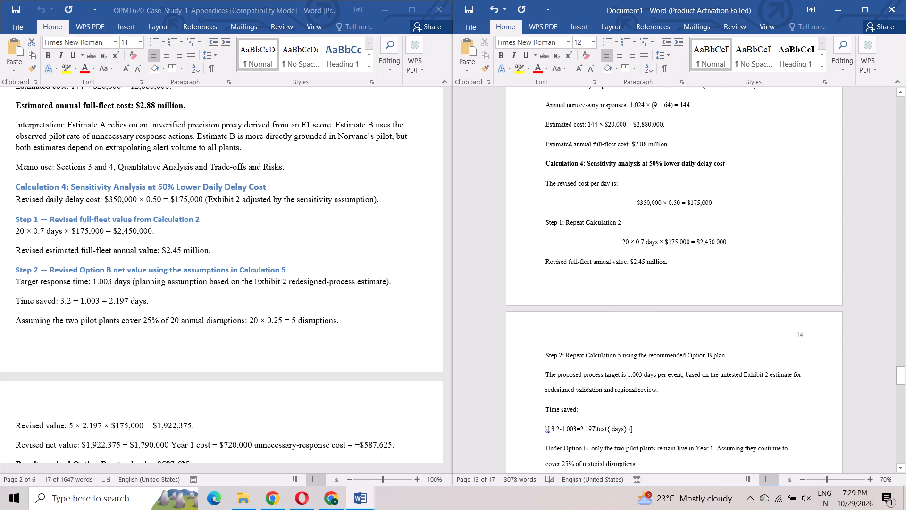
Delete everything after "Revised Year 1 net value: −$587,625." in Calculation 4, from its interpretation through all of Calculation 5 to the report's end.
scroll(617, 296, "down", 2)
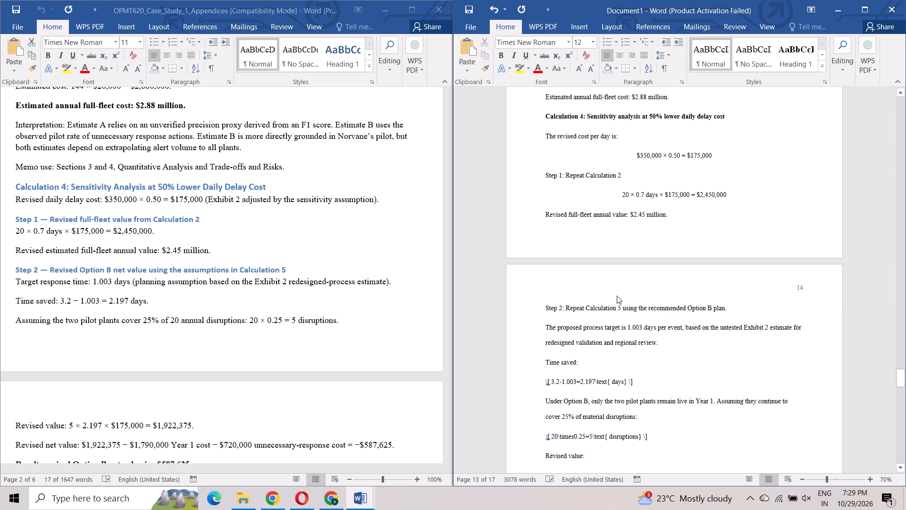
scroll(575, 275, "down", 1)
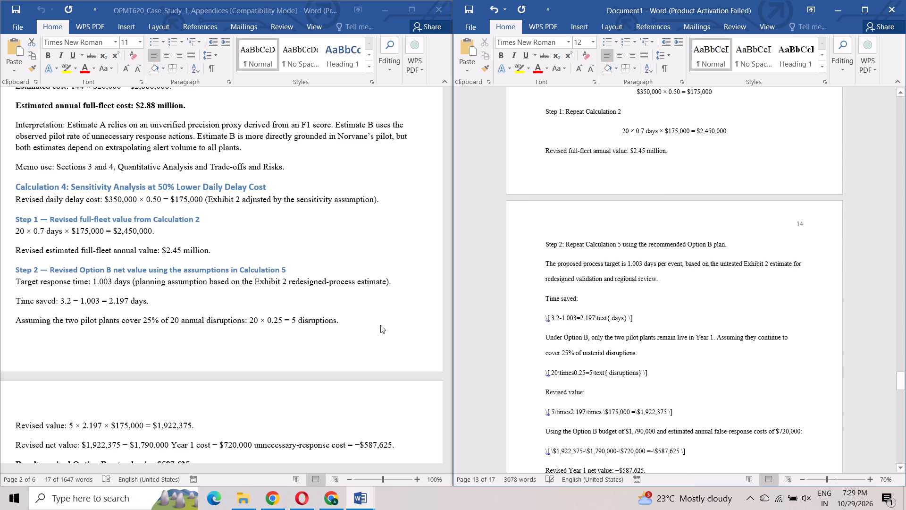
scroll(371, 328, "down", 1)
left_click(615, 286)
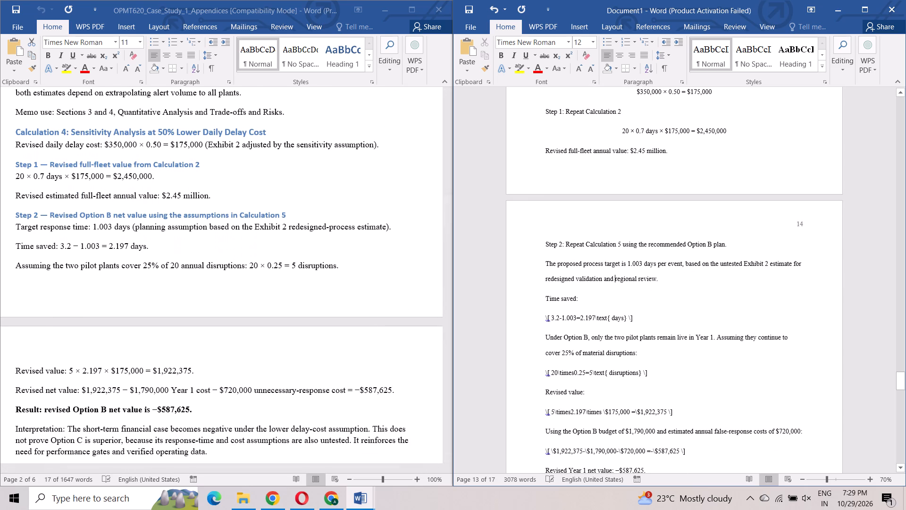
scroll(551, 280, "down", 5)
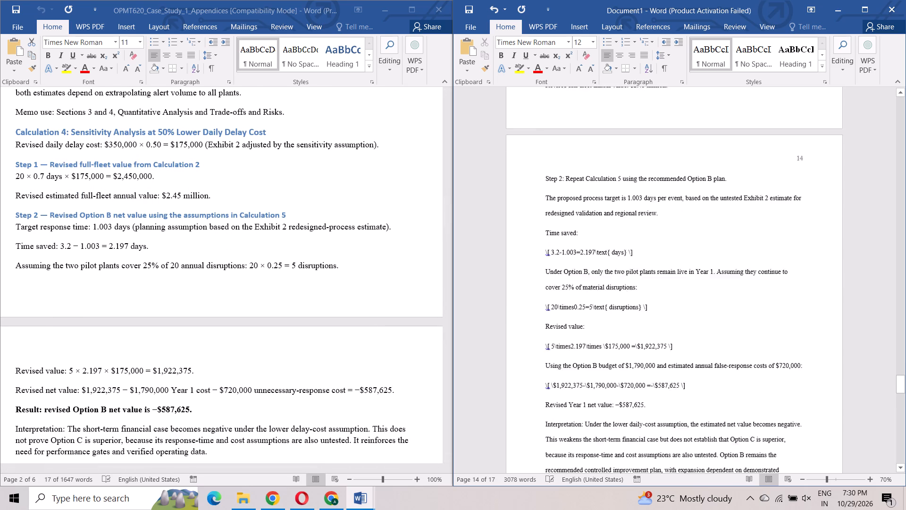
scroll(551, 280, "down", 8)
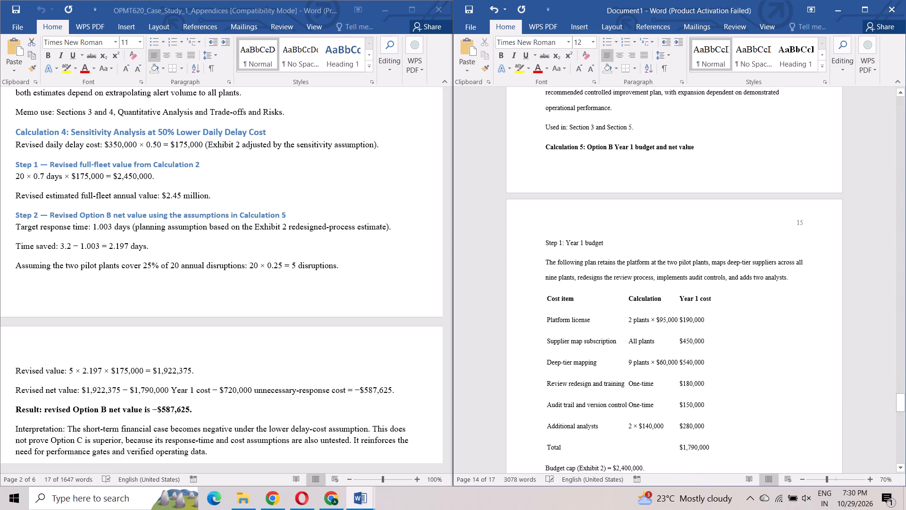
scroll(551, 280, "down", 15)
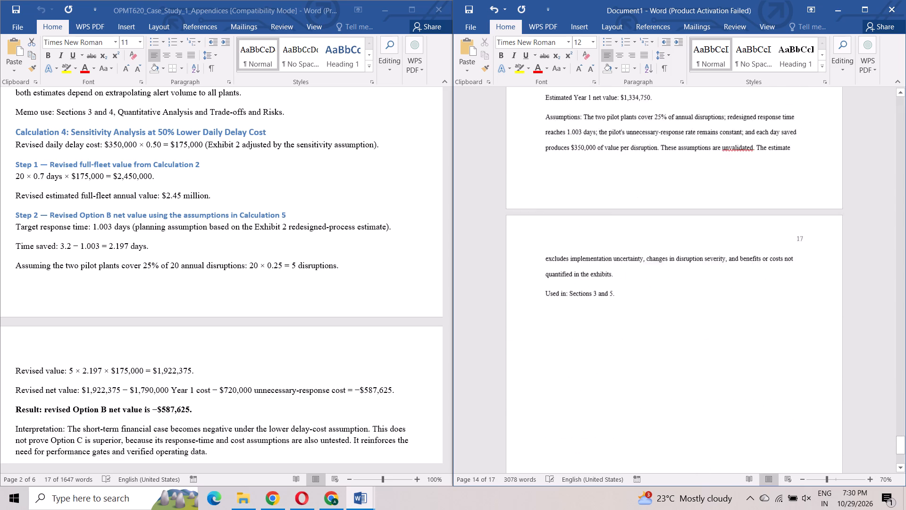
left_click_drag(629, 221, 592, 250)
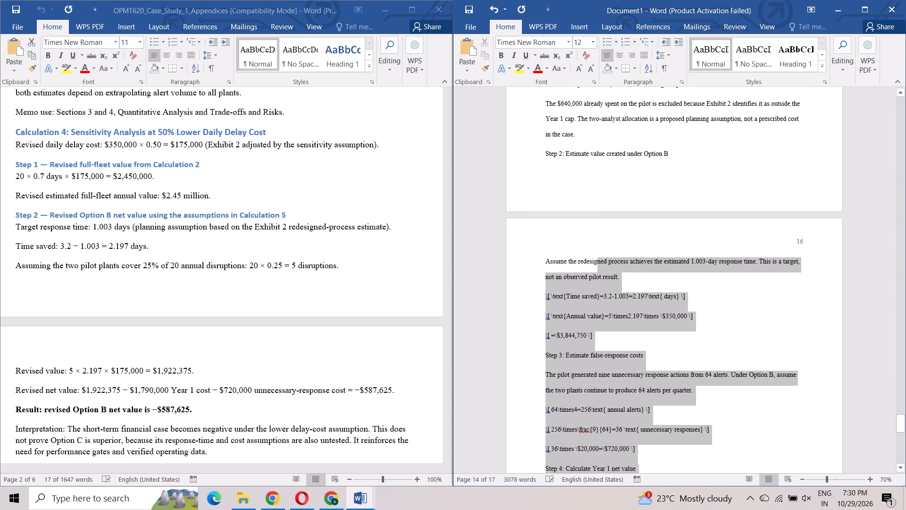
left_click_drag(592, 250, 565, 24)
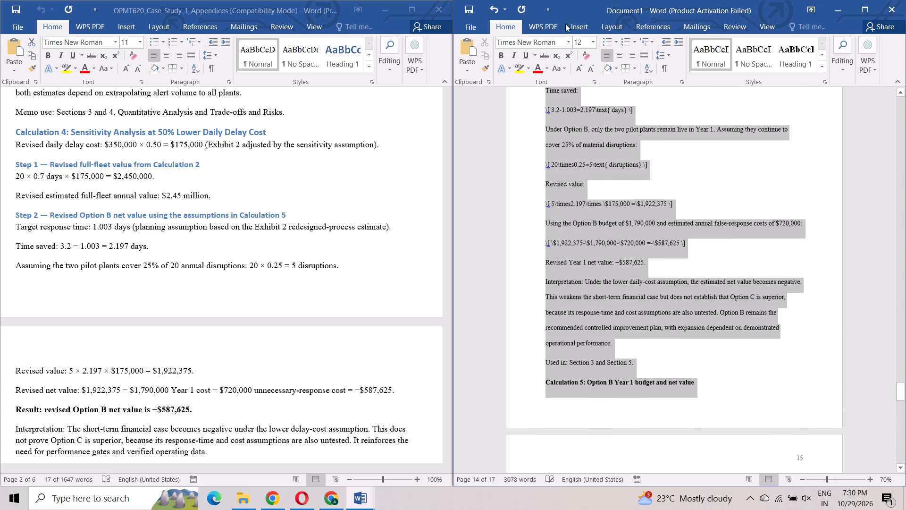
left_click_drag(565, 24, 566, 408)
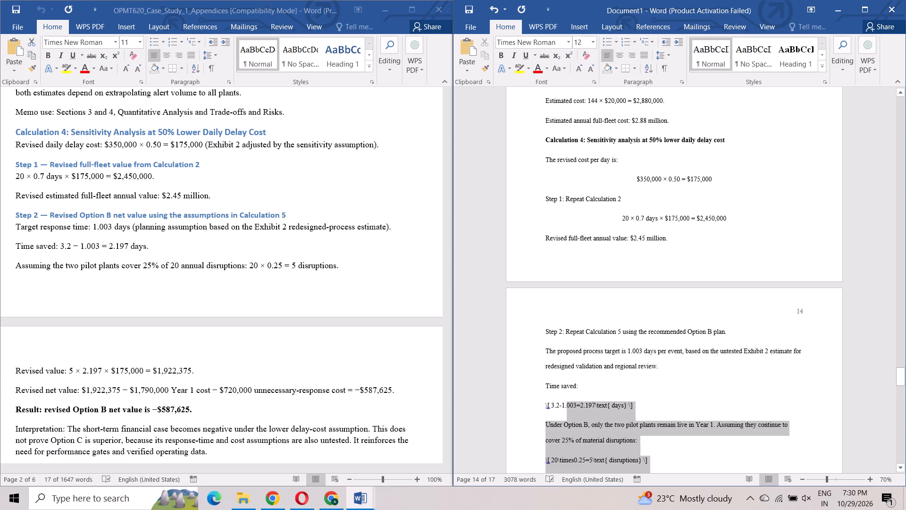
left_click_drag(566, 408, 547, 267)
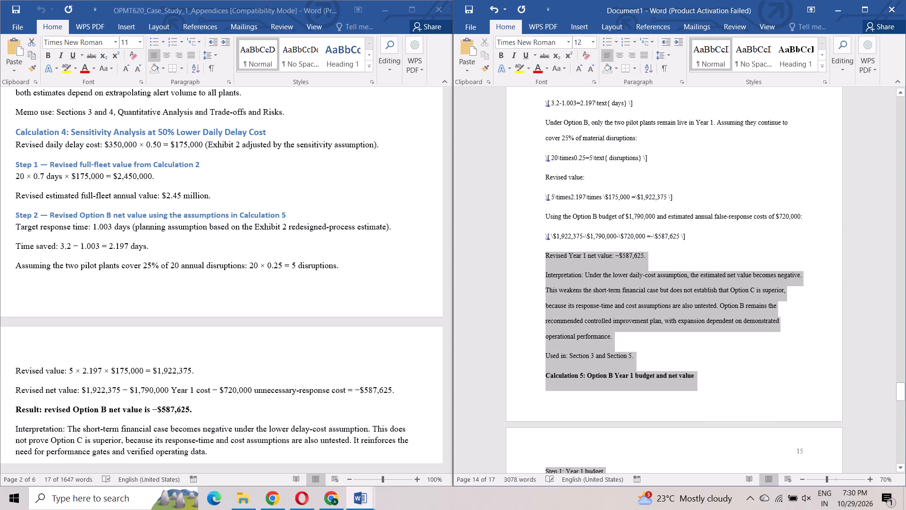
left_click_drag(547, 267, 541, 284)
key("BackSpace")
Copy Calculation 4's Step 2 lines from "Time saved" through "Result: revised Option B net value is −$587,625." in the appendices document.
scroll(629, 299, "up", 5)
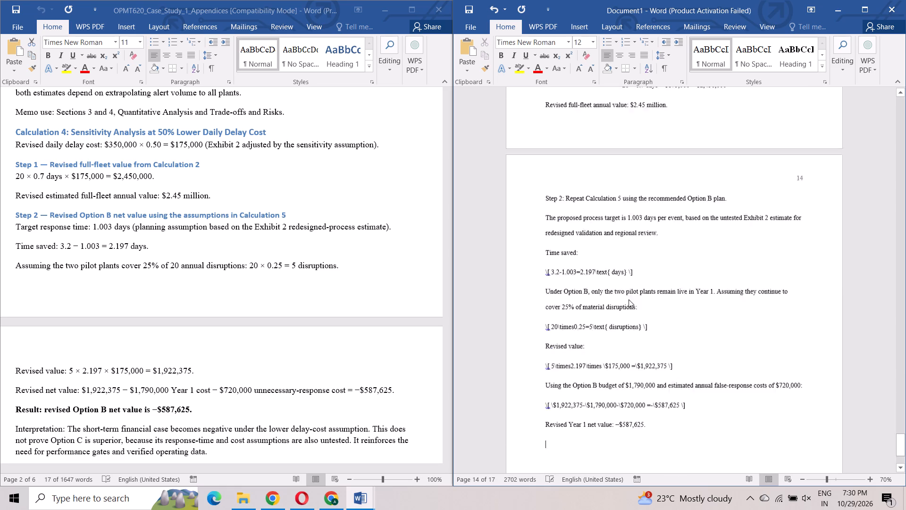
scroll(629, 299, "up", 2)
scroll(629, 299, "right", 1)
scroll(629, 299, "down", 2)
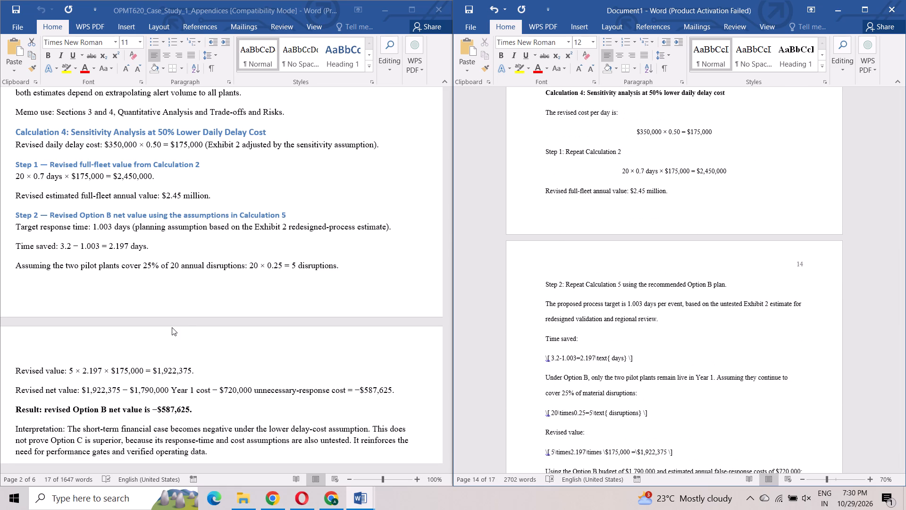
scroll(172, 327, "down", 1)
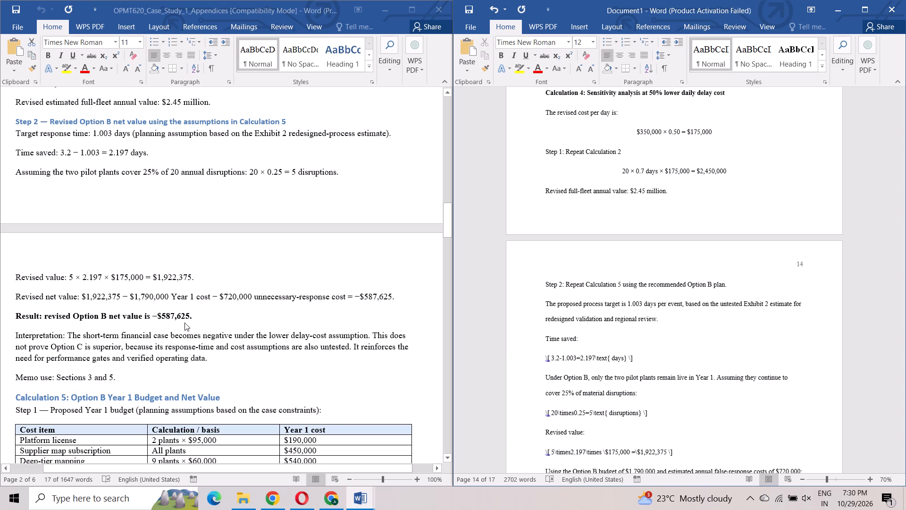
left_click_drag(208, 316, 64, 188)
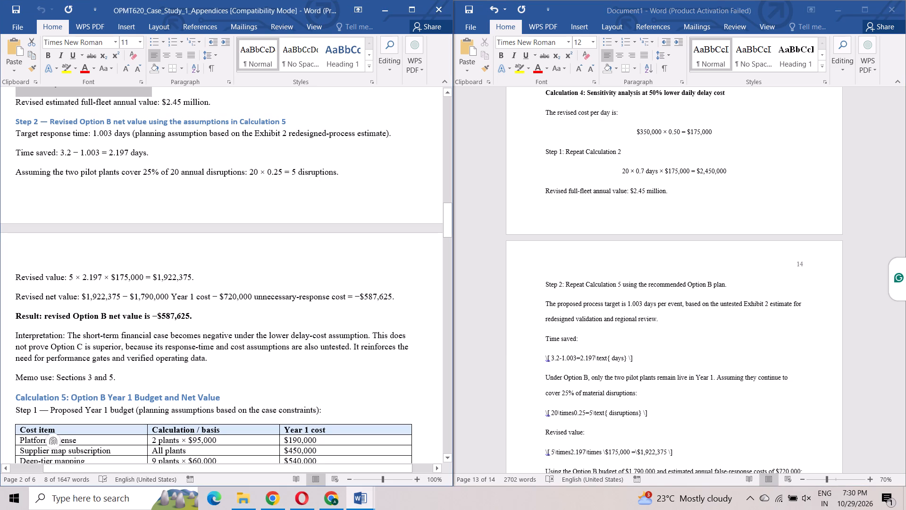
left_click(18, 152)
left_click_drag(17, 152, 176, 365)
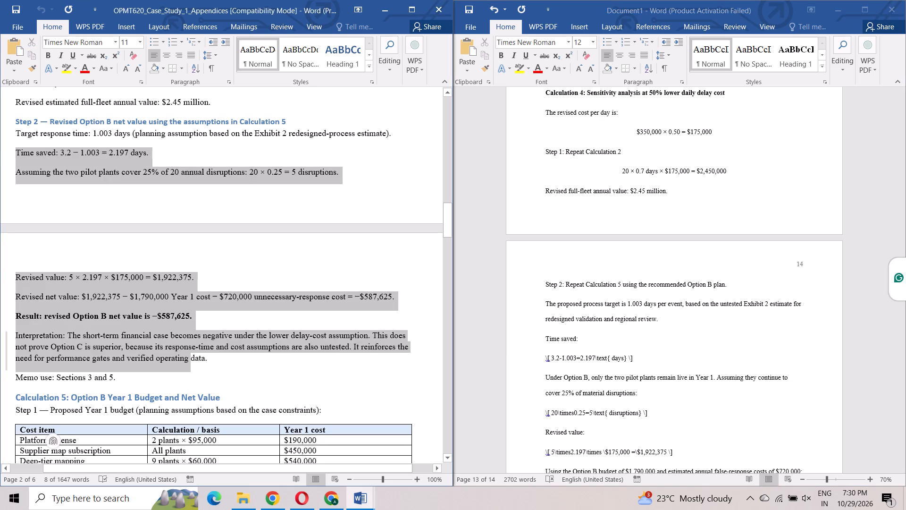
left_click_drag(176, 365, 191, 314)
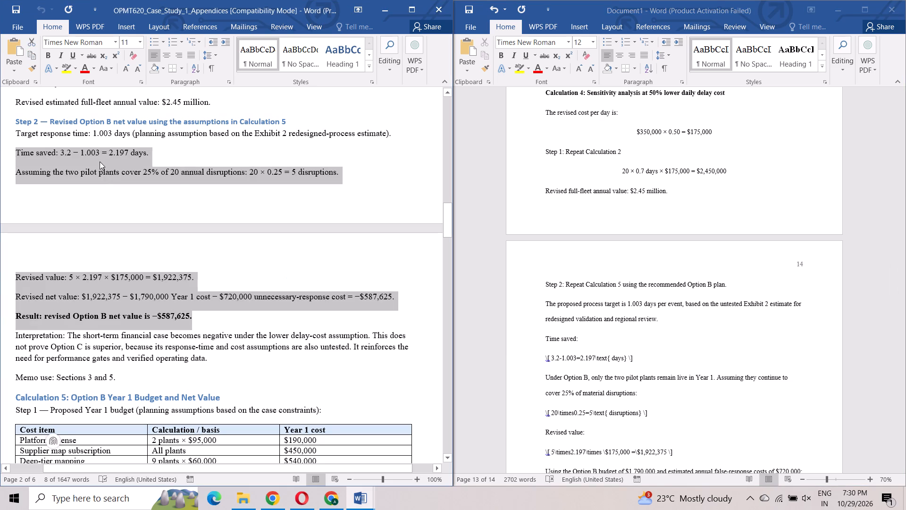
right_click(100, 161)
left_click(138, 187)
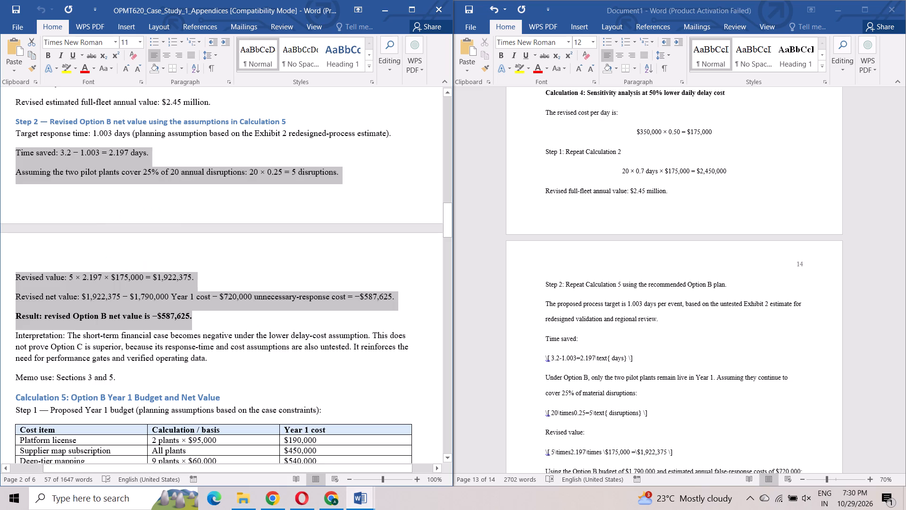
Replace the report's Step 2 text from "Time saved:" through "Revised Year 1 net value" with the copied lines, merging formatting.
left_click(616, 334)
scroll(616, 334, "up", 1)
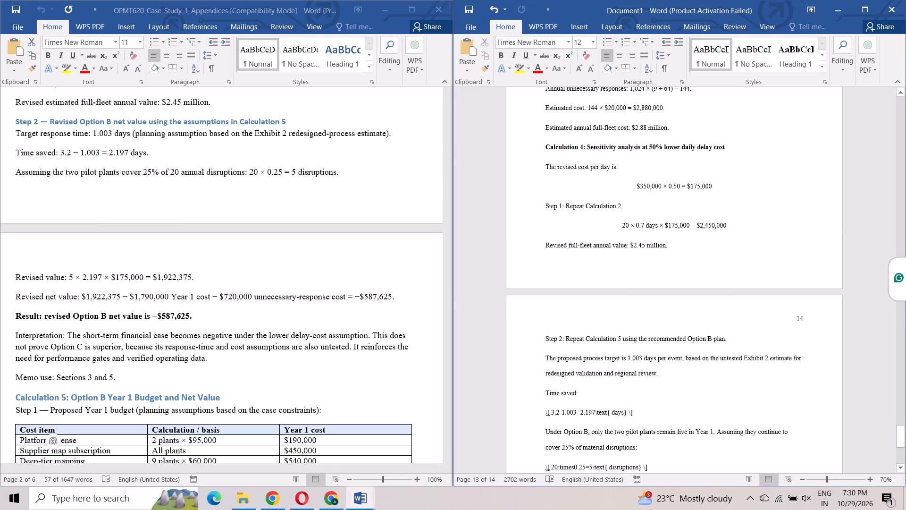
left_click(259, 221)
left_click(594, 308)
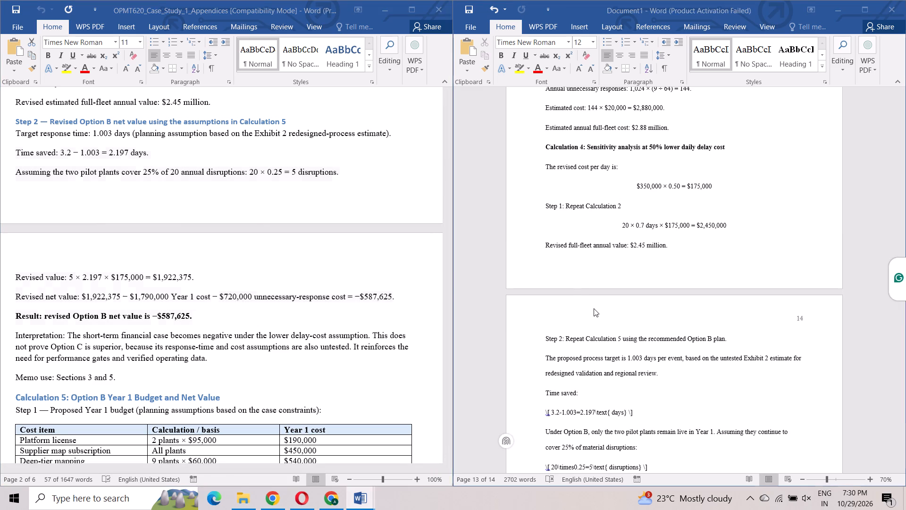
scroll(594, 308, "down", 1)
left_click_drag(544, 364, 599, 405)
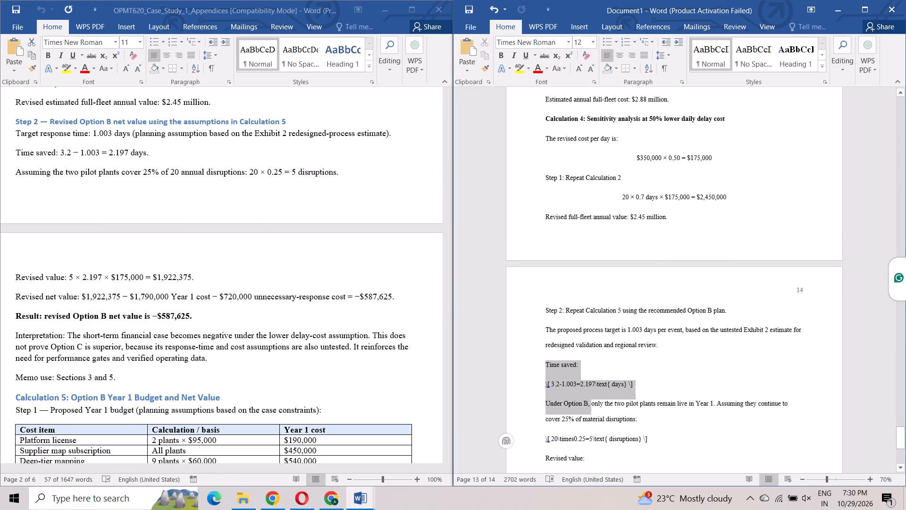
left_click_drag(599, 405, 638, 308)
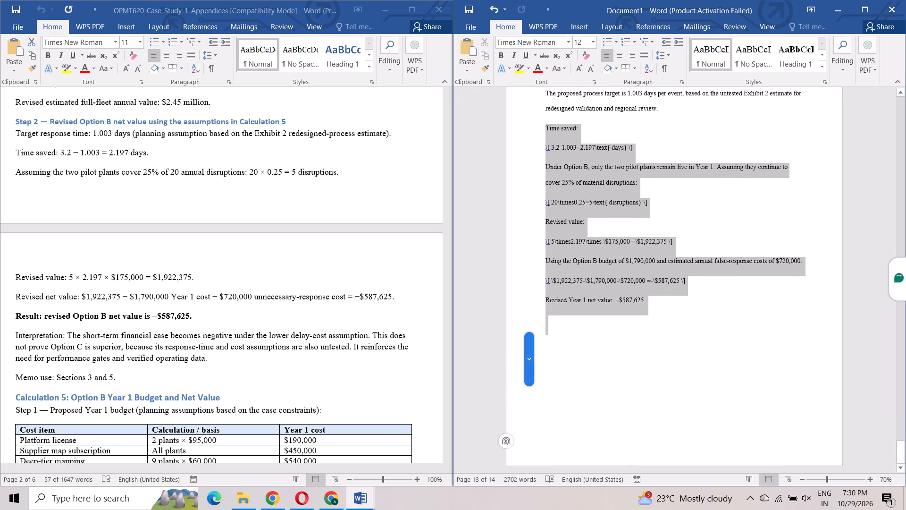
left_click_drag(638, 308, 647, 306)
left_click_drag(647, 306, 646, 306)
key("BackSpace")
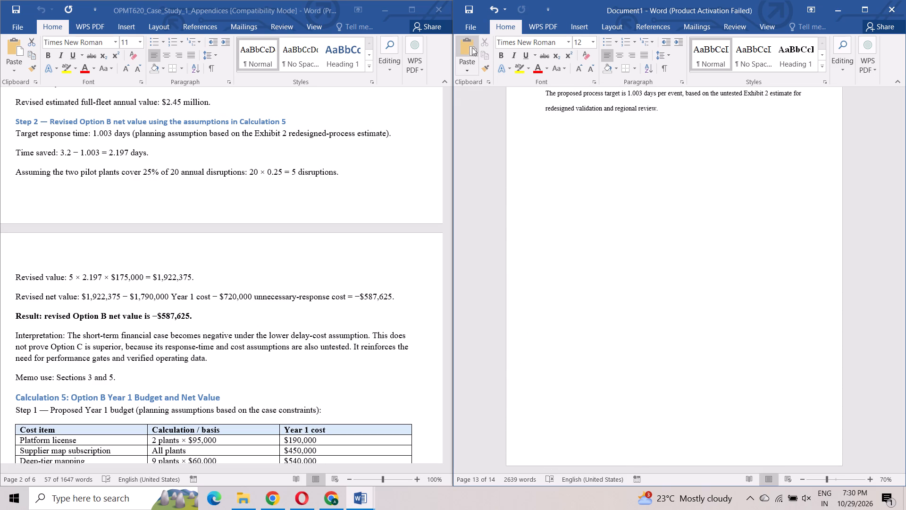
left_click(468, 69)
left_click(497, 97)
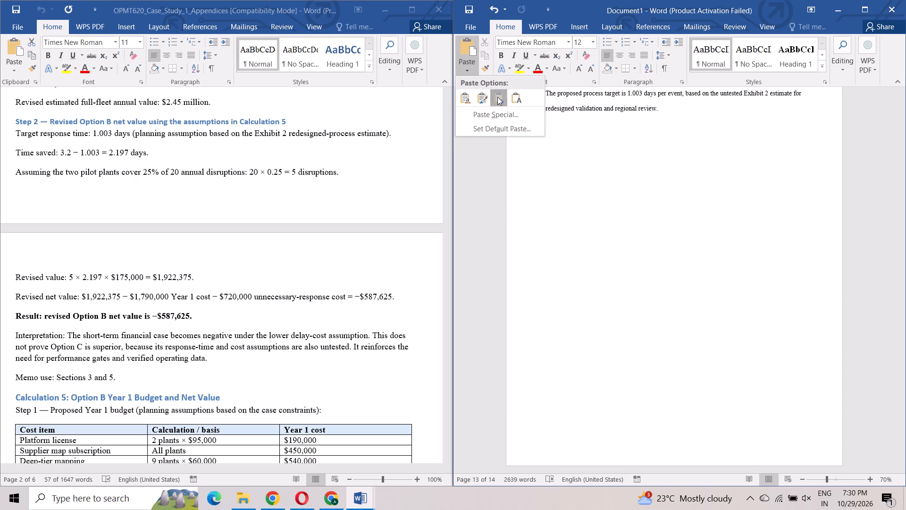
Remove the bold from the "Result: revised Option B net value is −$587,625." line in the report.
scroll(603, 246, "up", 1)
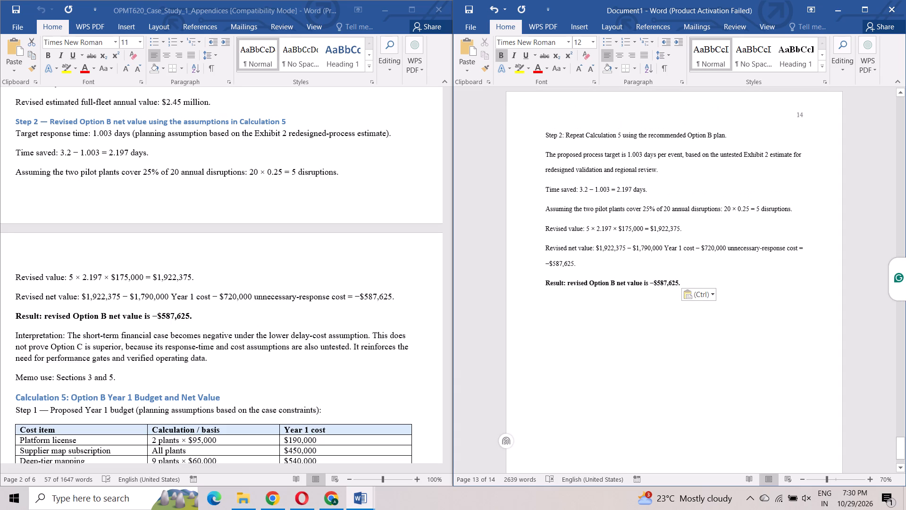
left_click(539, 288)
left_click_drag(539, 288, 688, 287)
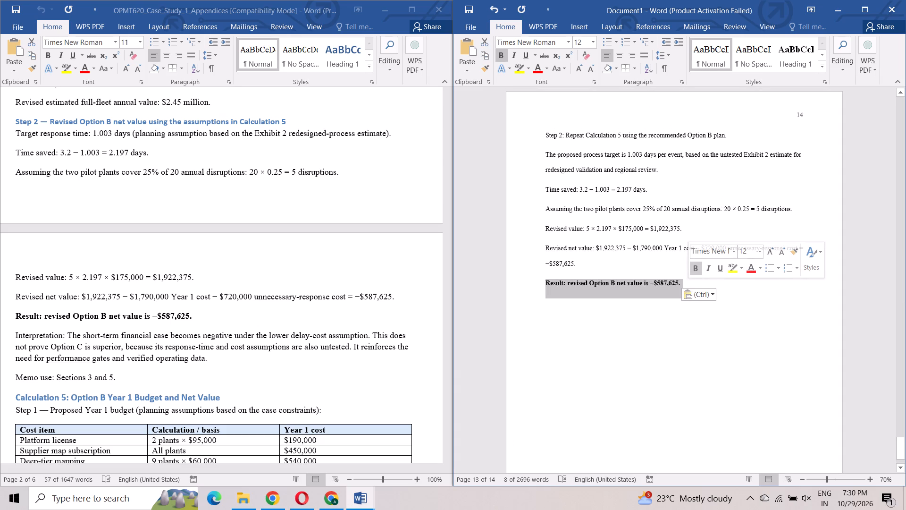
left_click(692, 272)
Review Calculation 5 in the appendices document, including its Year 1 budget table, Steps 2 to 4 and assumptions.
left_click(297, 387)
scroll(297, 387, "down", 6)
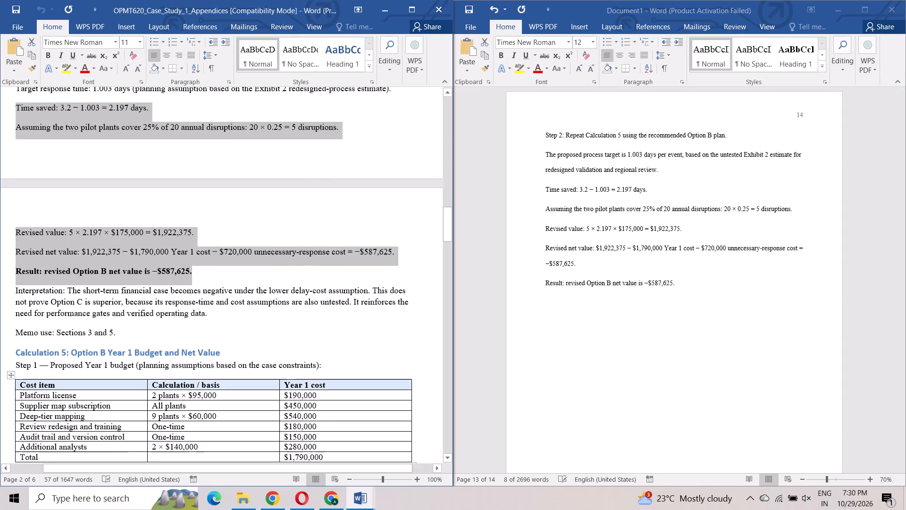
scroll(297, 387, "down", 1)
scroll(297, 387, "up", 1)
scroll(297, 387, "down", 1)
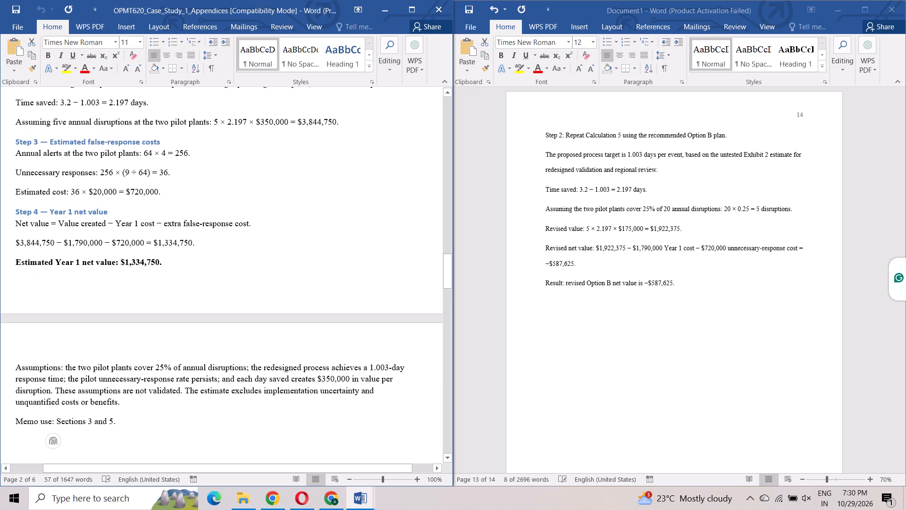
scroll(297, 387, "down", 7)
scroll(297, 387, "up", 8)
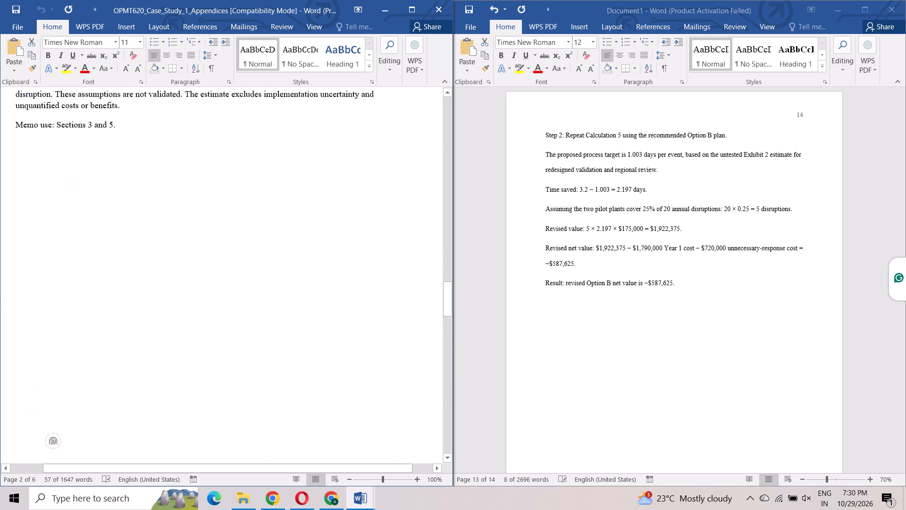
scroll(297, 387, "down", 1)
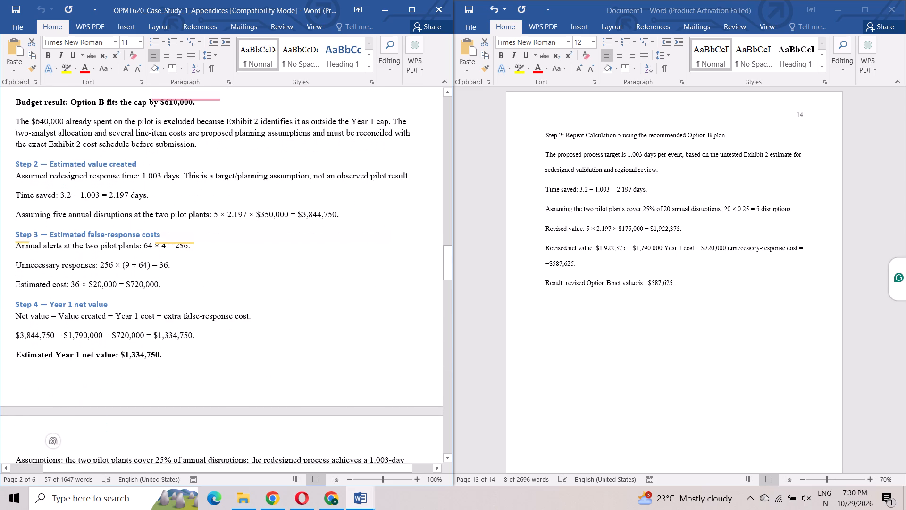
scroll(297, 387, "down", 2)
scroll(297, 387, "up", 4)
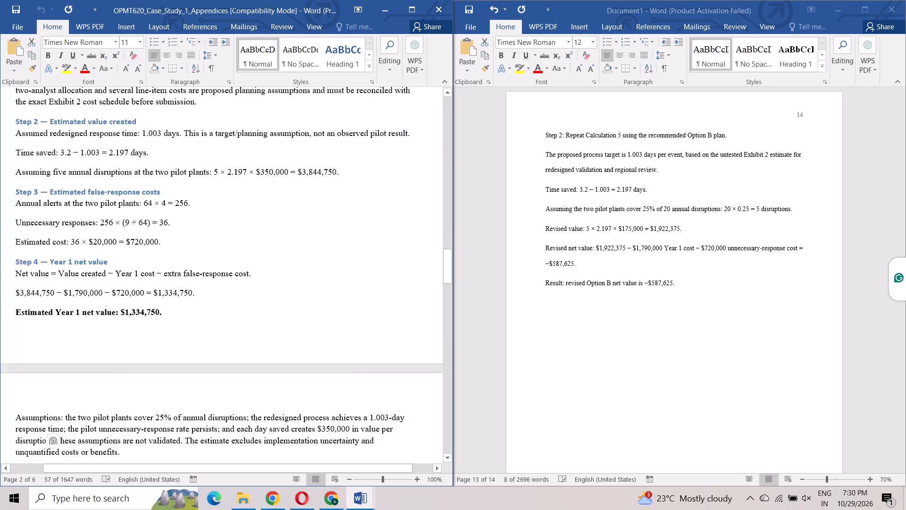
scroll(297, 387, "up", 7)
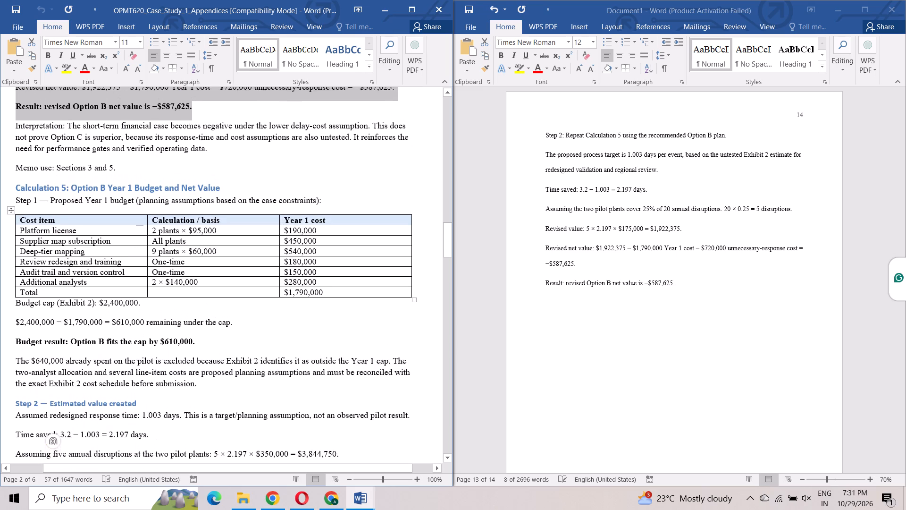
scroll(297, 387, "up", 2)
scroll(297, 387, "down", 4)
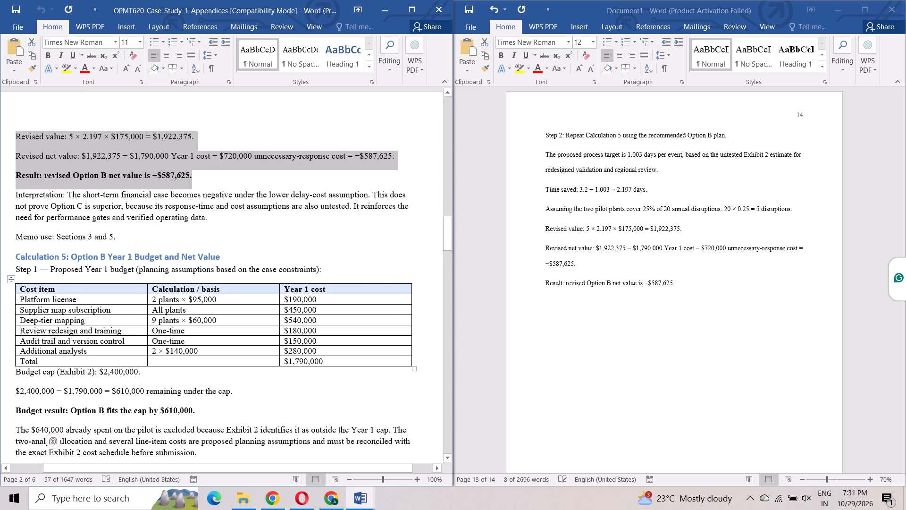
scroll(297, 387, "down", 4)
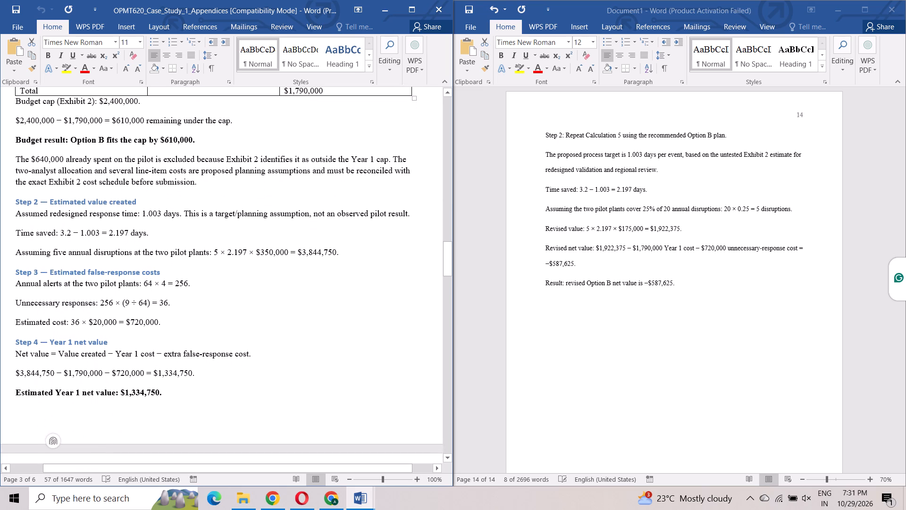
scroll(297, 387, "down", 1)
scroll(297, 387, "up", 5)
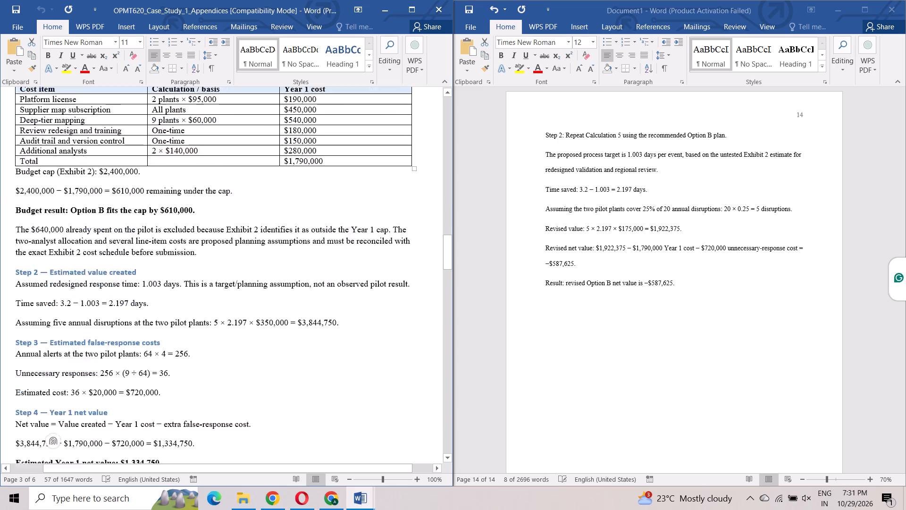
Delete the line "Assuming the two pilot plants cover 25% of 20 annual disruptions: 20 × 0.25 = 5 disruptions." from the report's Calculation 4 Step 2.
scroll(310, 374, "up", 5)
left_click(310, 374)
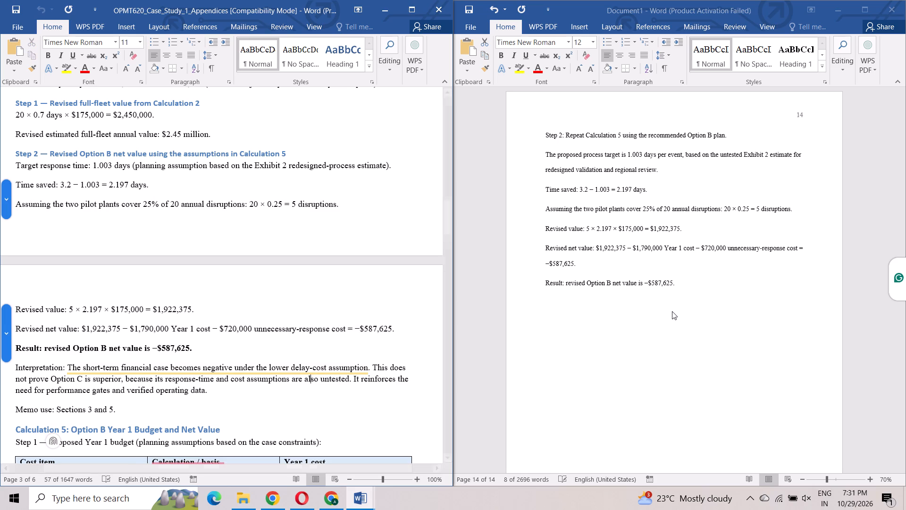
left_click(672, 311)
left_click(650, 262)
left_click(617, 257)
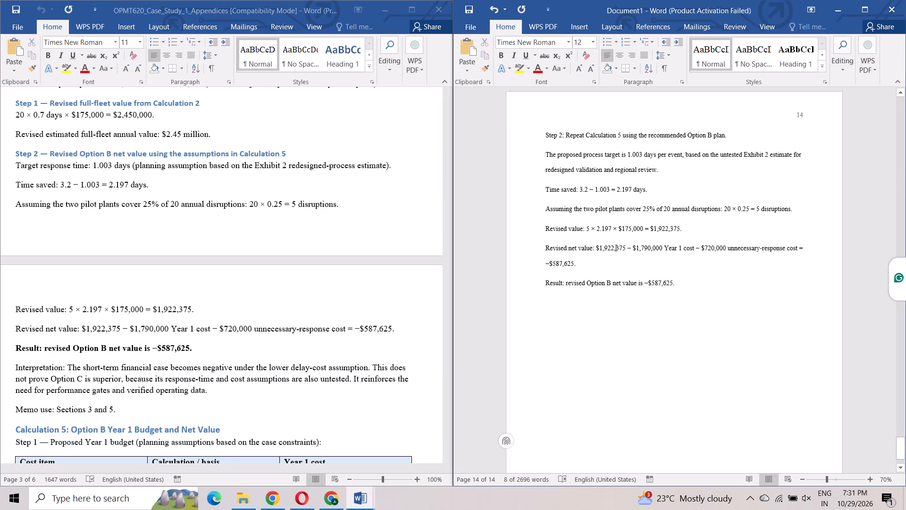
scroll(617, 257, "up", 2)
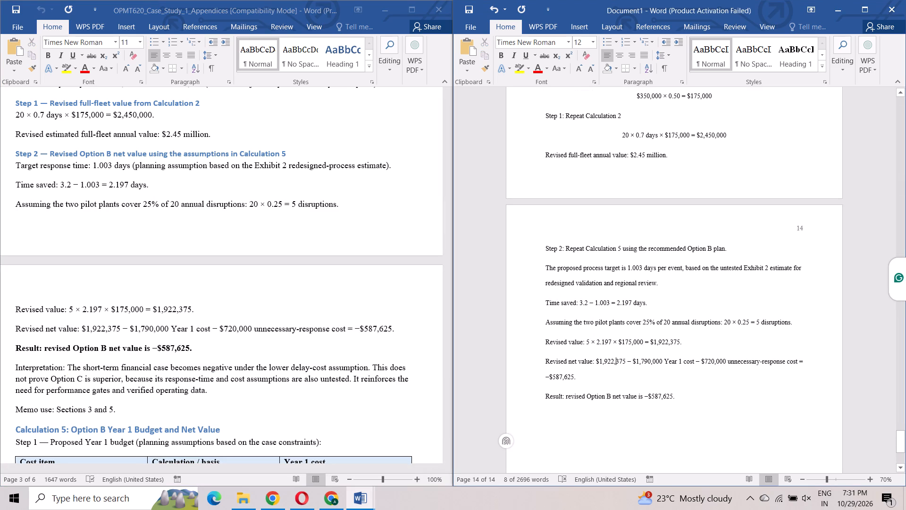
left_click_drag(540, 272, 579, 279)
left_click(579, 279)
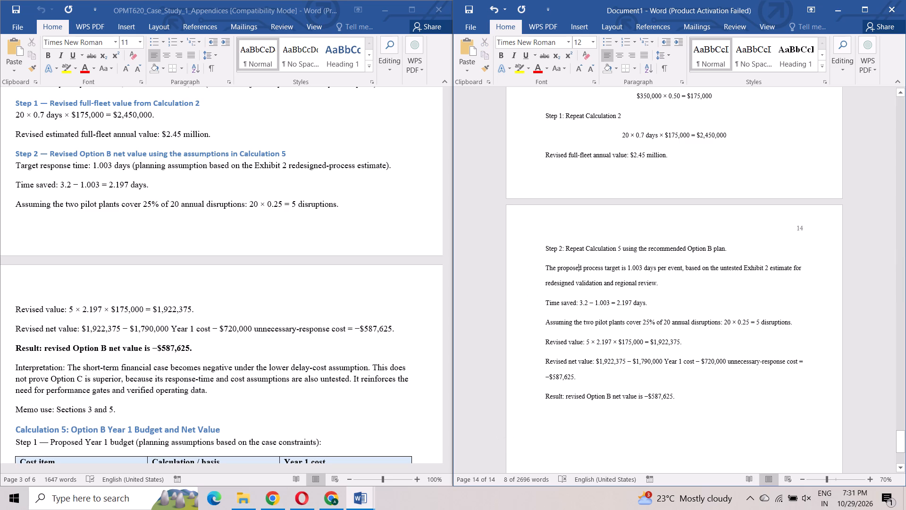
left_click(516, 329)
key("Delete")
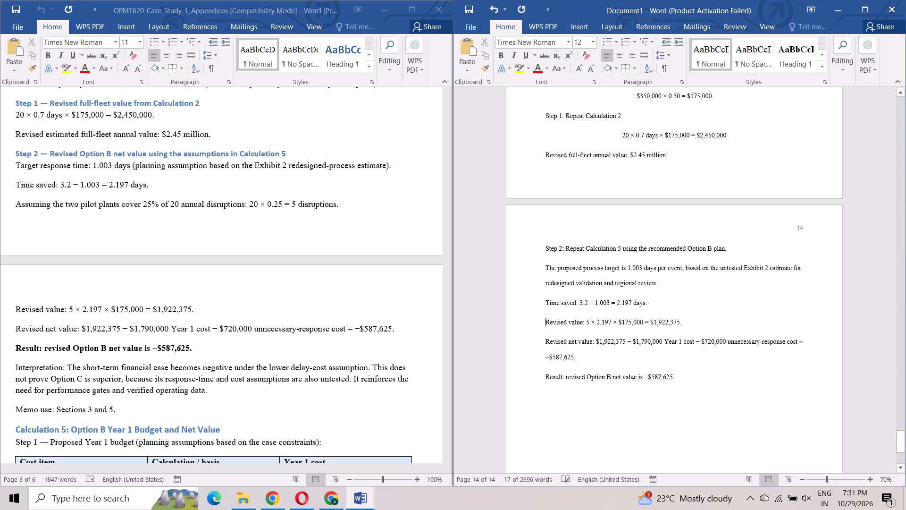
Look back through the report from the Appendix A calculations to the title page with its student and submission fields.
left_click(593, 361)
scroll(593, 361, "up", 9)
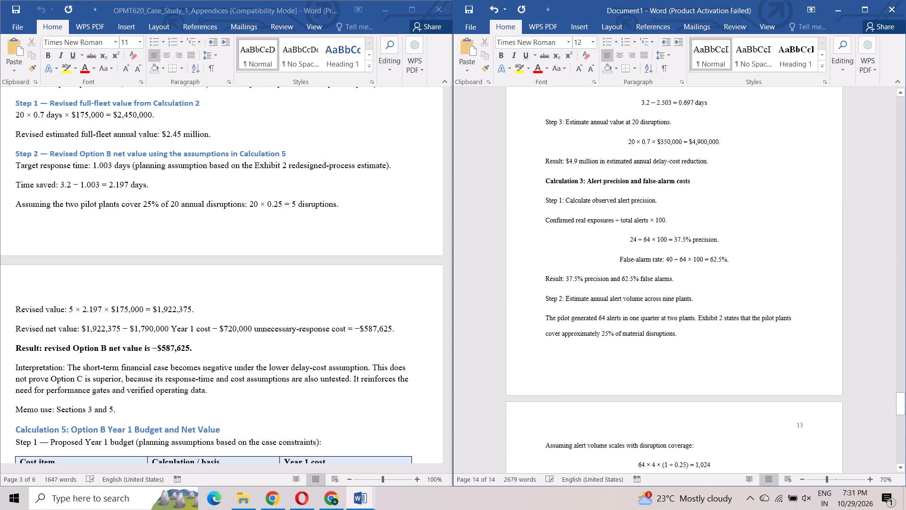
scroll(593, 361, "up", 19)
scroll(593, 361, "up", 20)
scroll(593, 361, "up", 15)
scroll(593, 361, "up", 9)
scroll(593, 361, "down", 1)
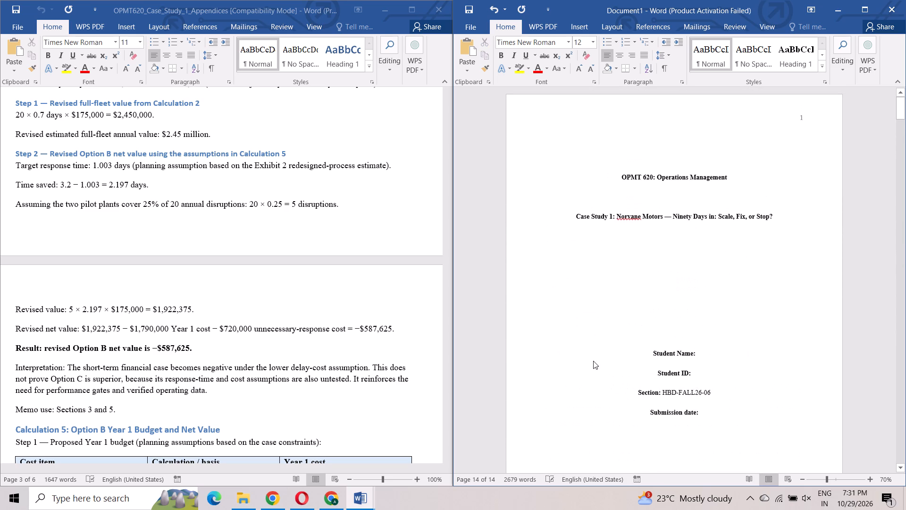
scroll(593, 361, "down", 3)
scroll(593, 361, "up", 4)
left_click(593, 361)
scroll(593, 361, "up", 2)
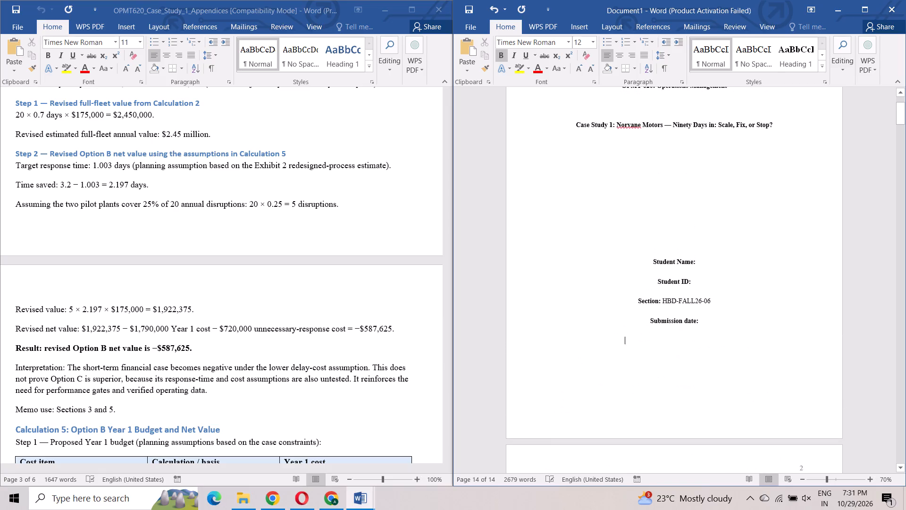
scroll(593, 361, "up", 2)
Start saving the unsaved report document by opening its save location choices.
left_click(593, 361)
key("ctrl+s")
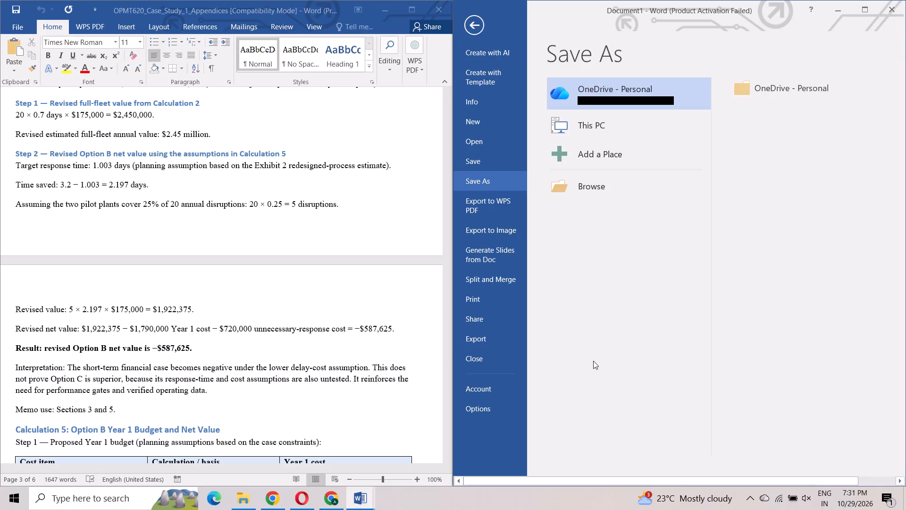
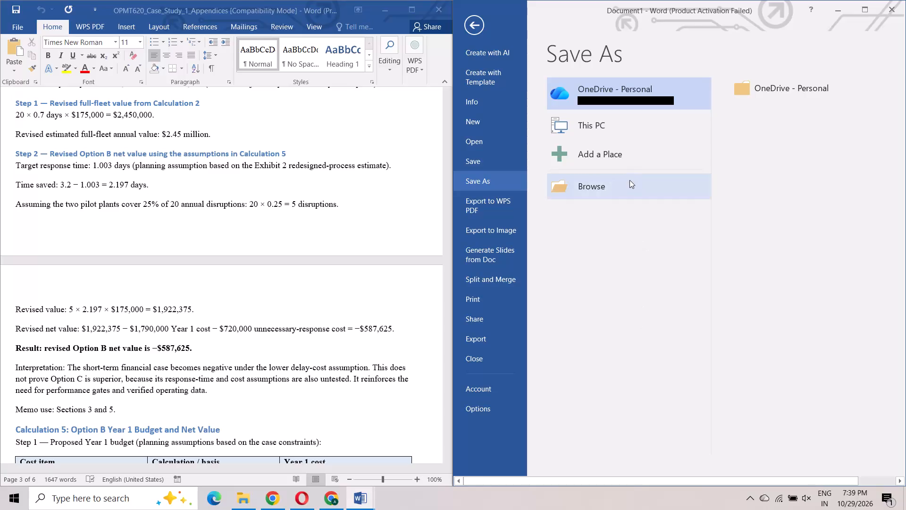
Save the report as a Word document named PEARL_180 in the Downloads folder.
left_click(629, 180)
left_click(383, 7)
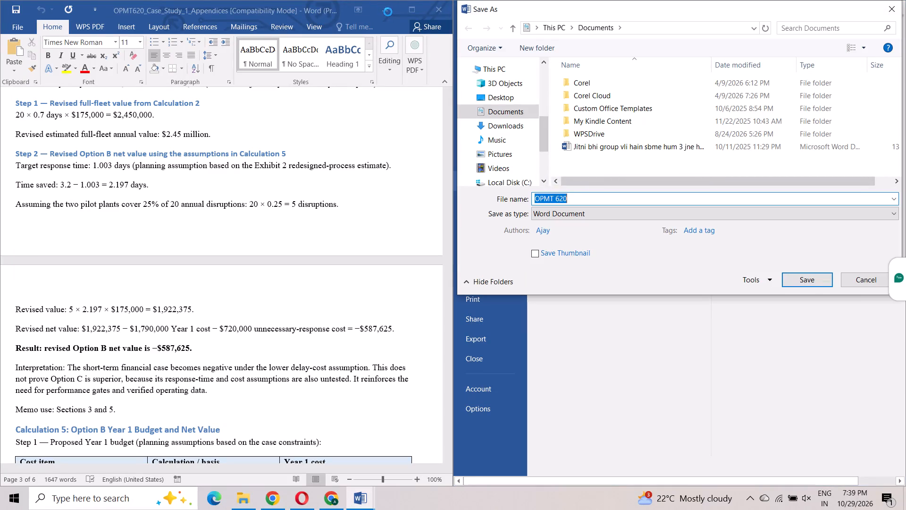
left_click(586, 6)
left_click(503, 123)
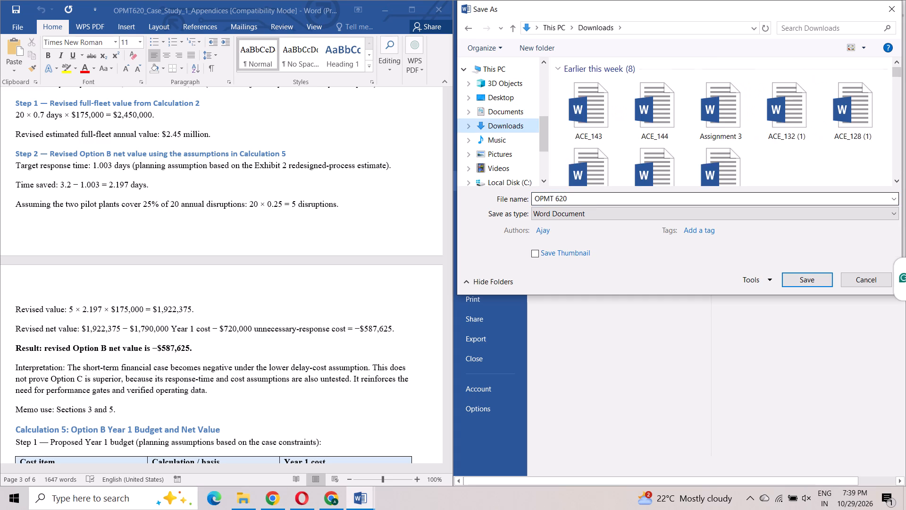
left_click(584, 200)
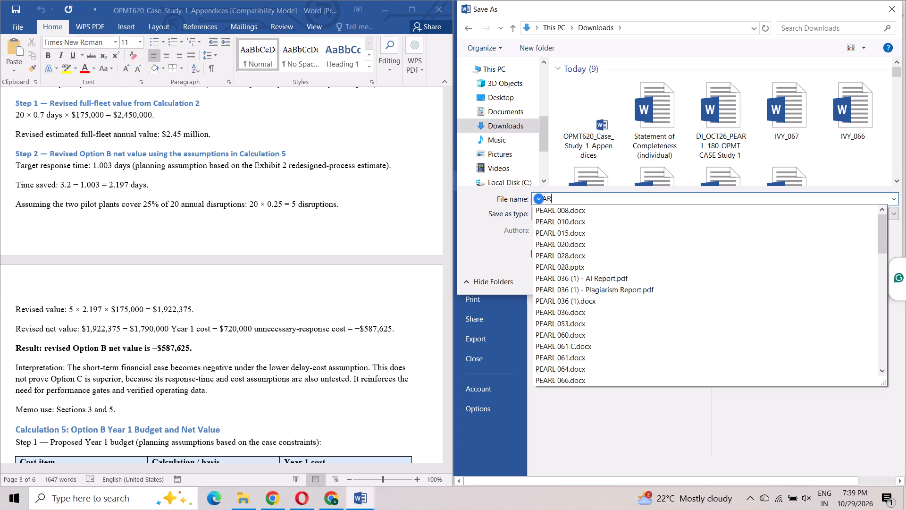
type("_180")
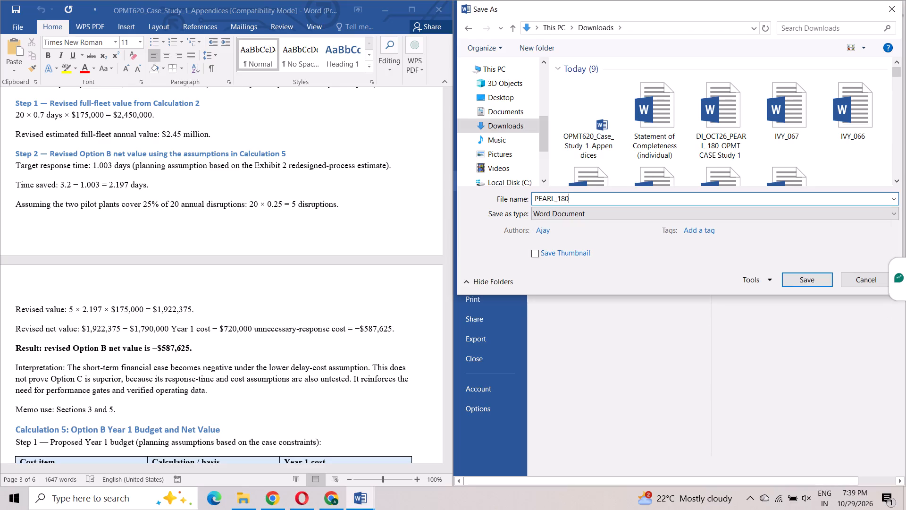
left_click(512, 125)
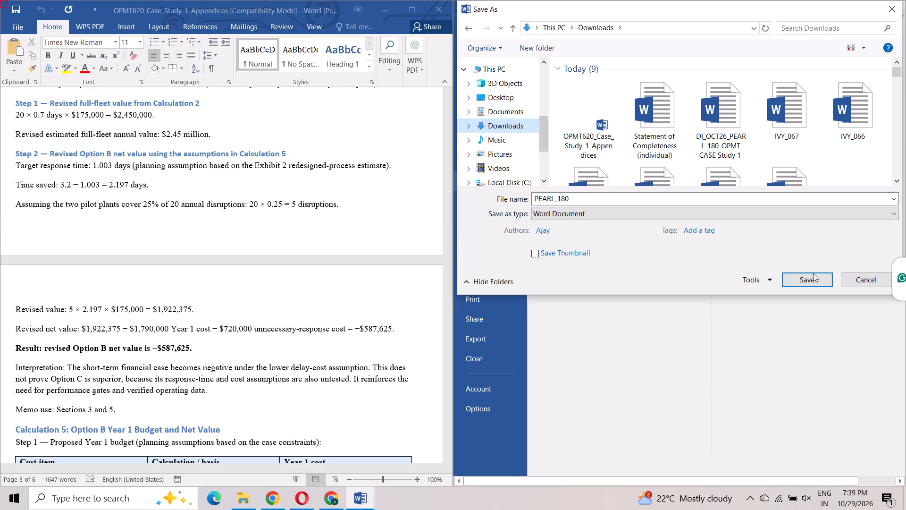
left_click(814, 280)
Close the OPMT620_Case_Study_1_Appendices document.
left_click(445, 14)
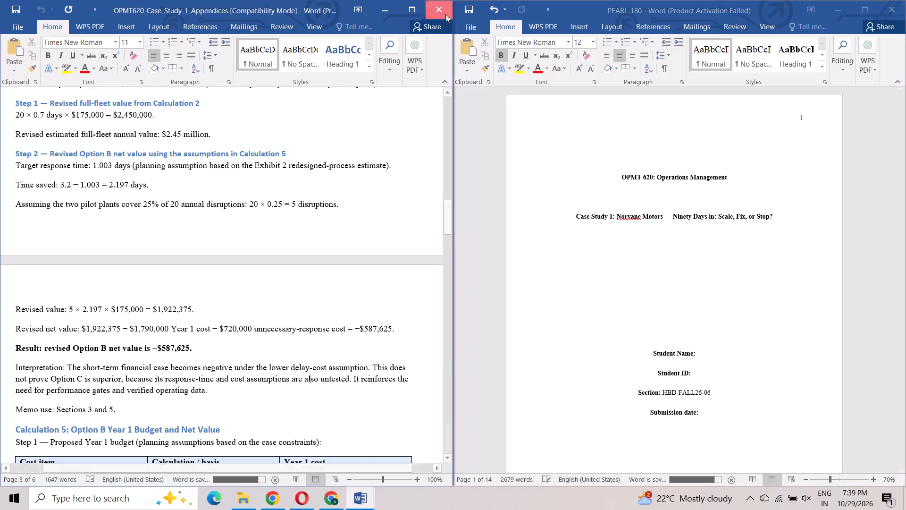
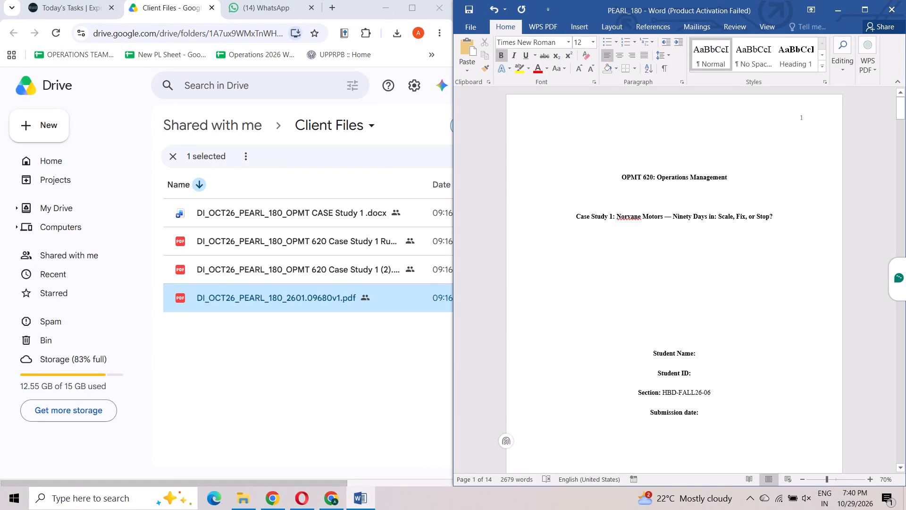
left_click(316, 507)
scroll(369, 241, "up", 10)
scroll(369, 241, "up", 11)
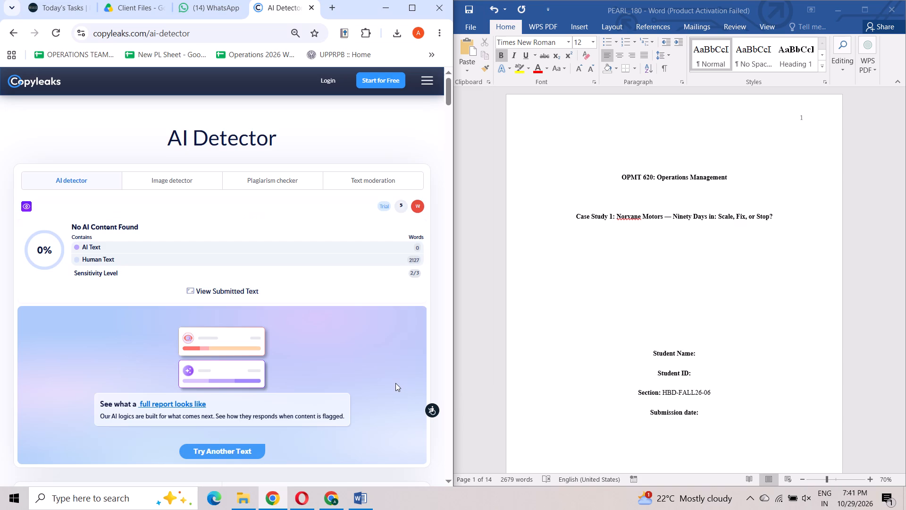
left_click(313, 6)
Close the PEARL_180 Word document.
left_click(562, 0)
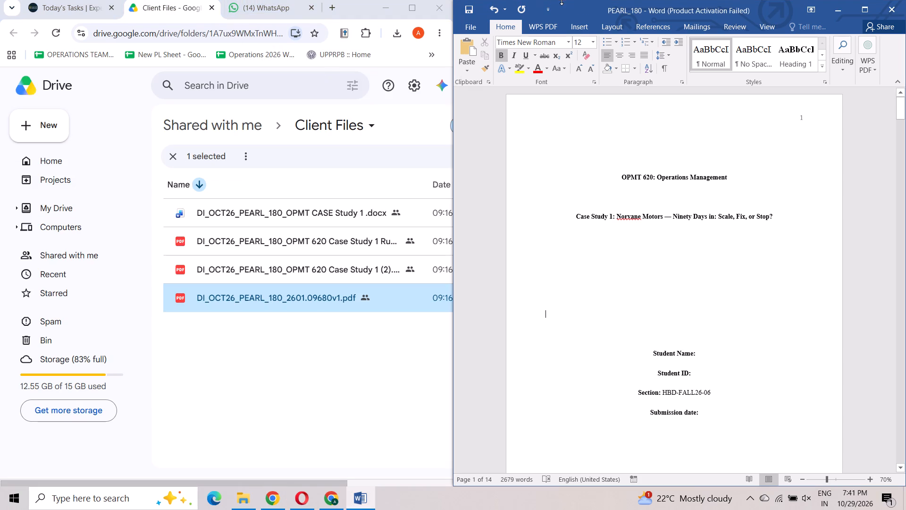
left_click(637, 331)
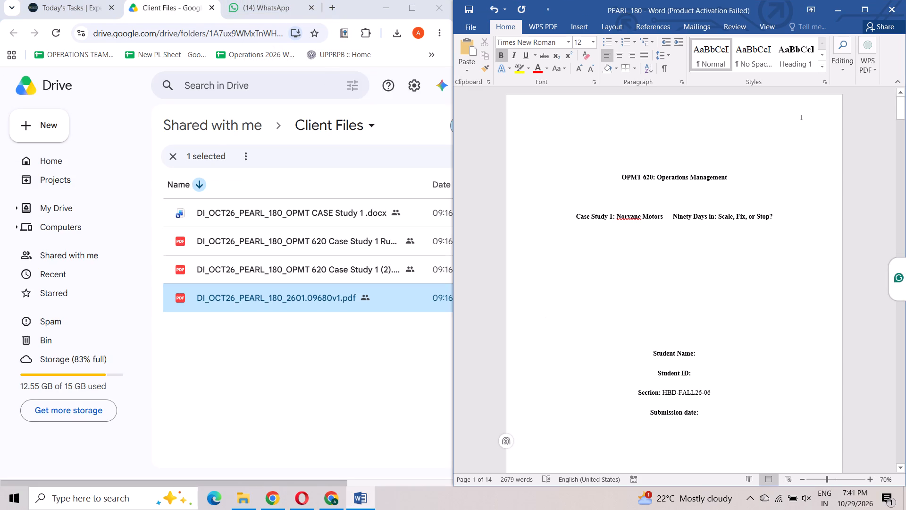
left_click(728, 0)
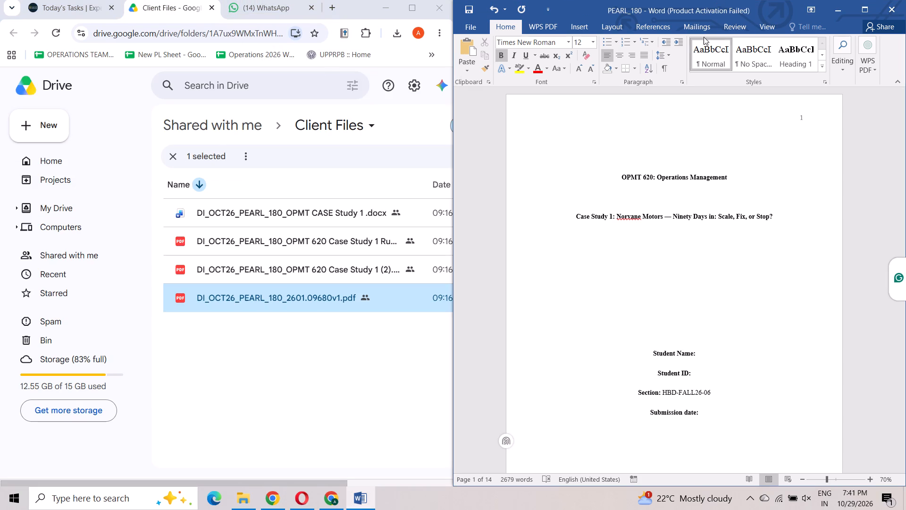
left_click(888, 14)
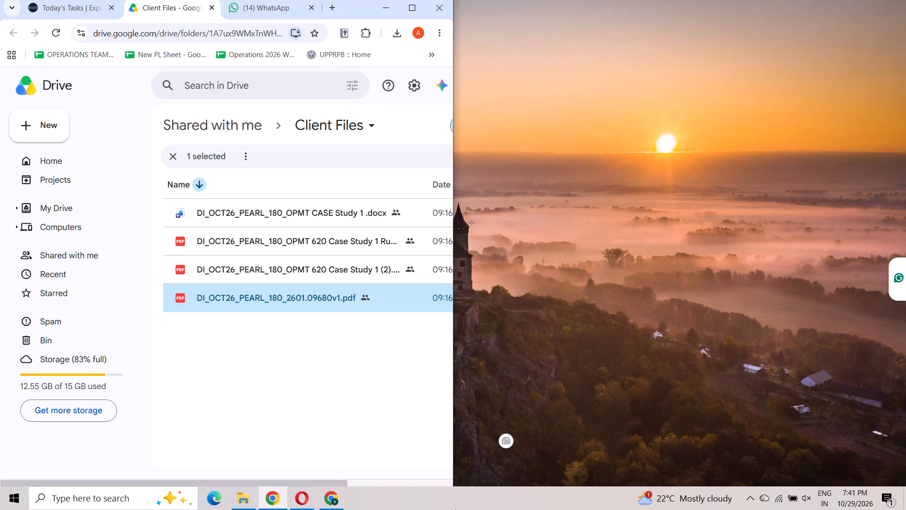
Open the PEARL_180 Word document from the Downloads folder in File Explorer.
left_click(243, 500)
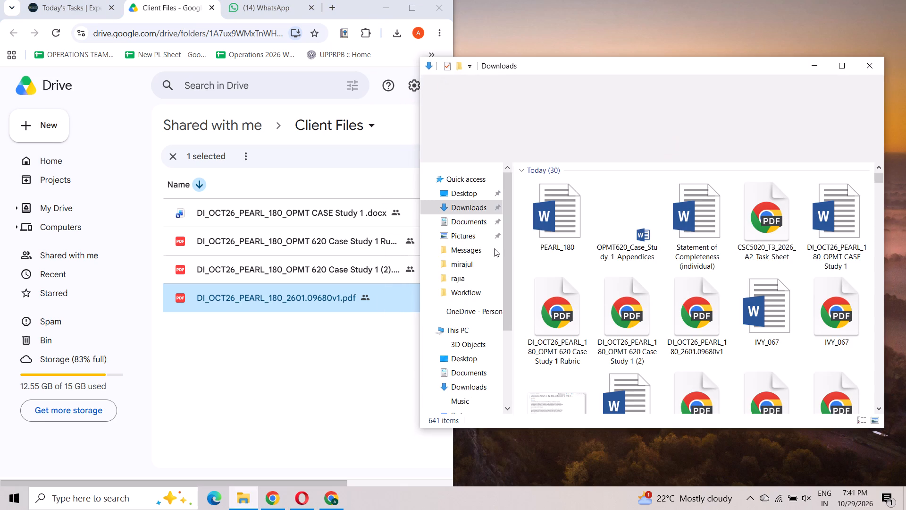
left_click(464, 209)
left_click(580, 212)
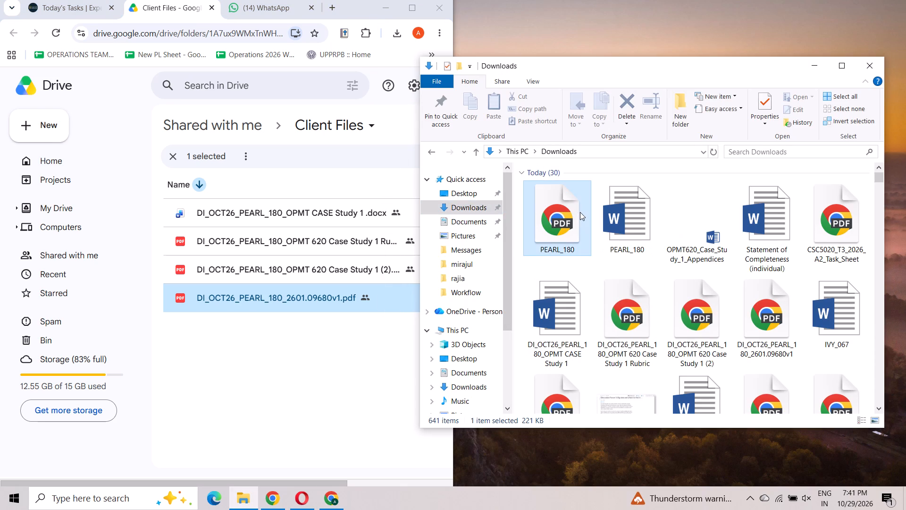
left_click(612, 212)
double_click(612, 212)
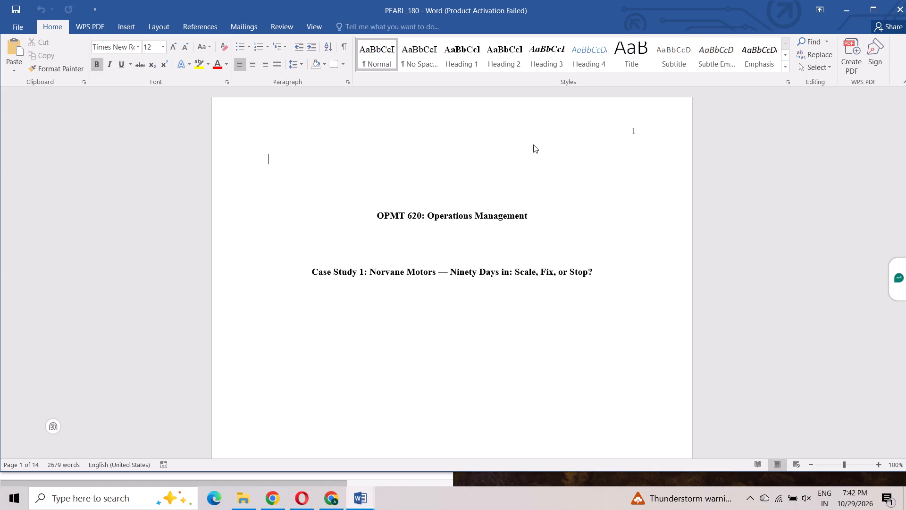
left_click(884, 6)
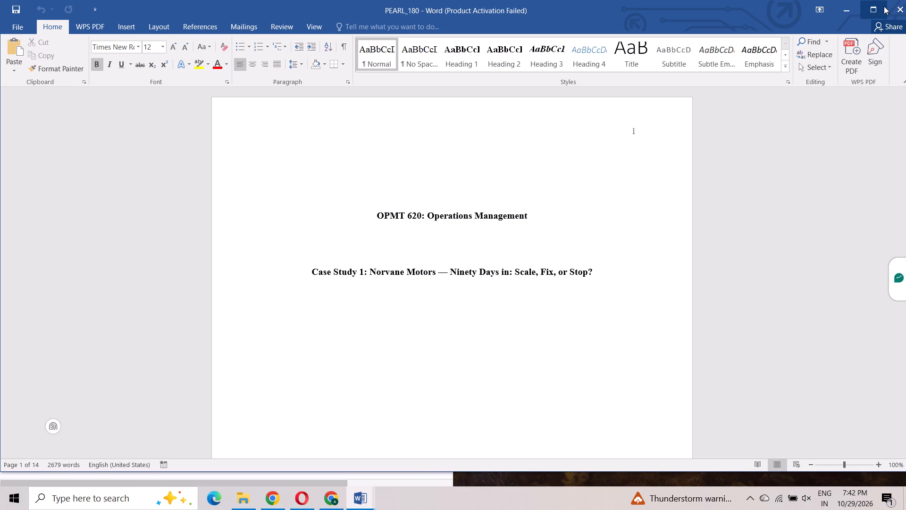
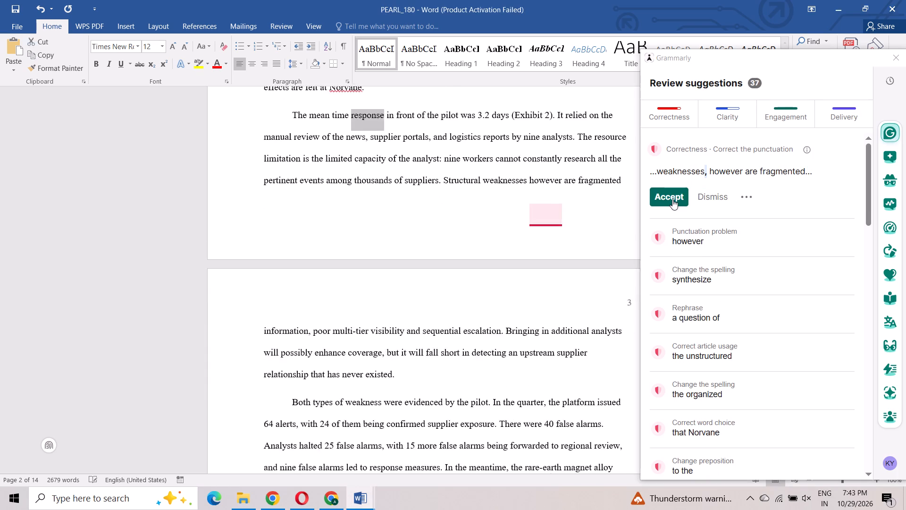
Accept Grammarly's punctuation correction adding a comma after "weaknesses" in the sentence "Structural weaknesses however are fragmented".
left_click(672, 199)
left_click(672, 199)
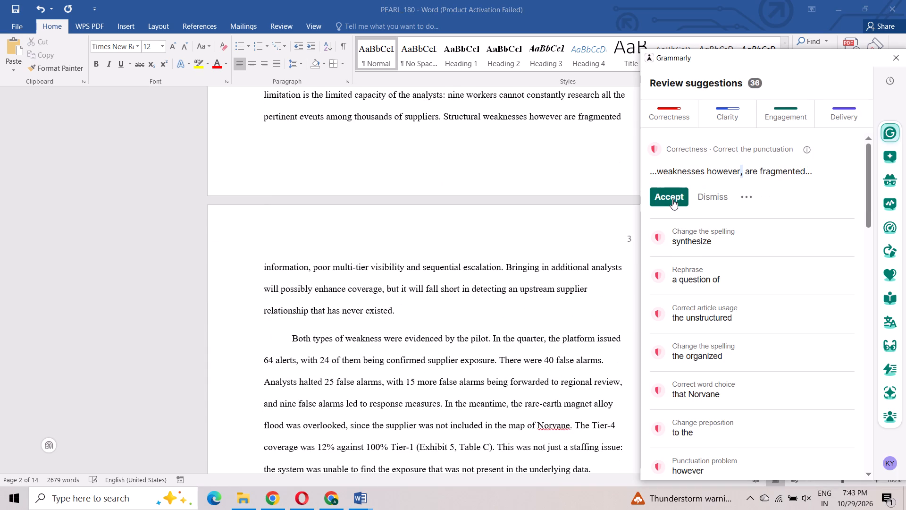
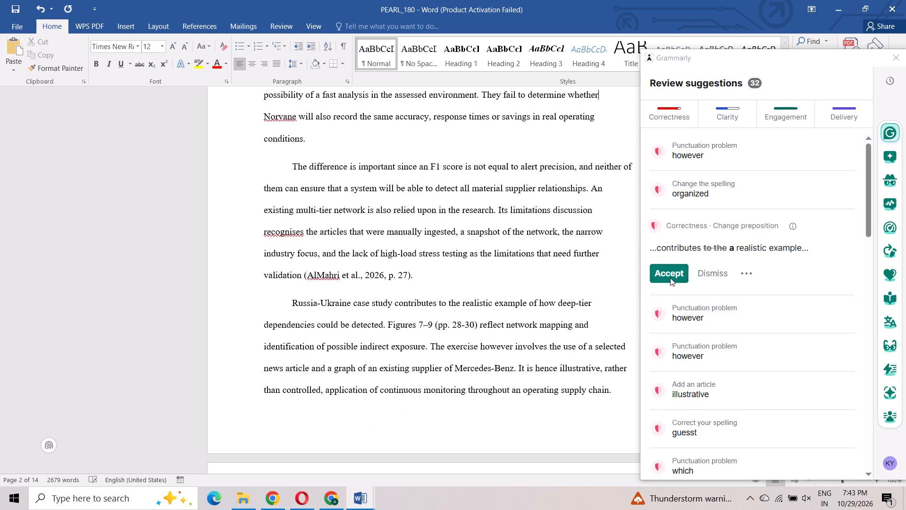
Accept Grammarly's correction replacing "to the" with "a" in "contributes to the realistic example" in the Russia-Ukraine paragraph.
left_click(670, 272)
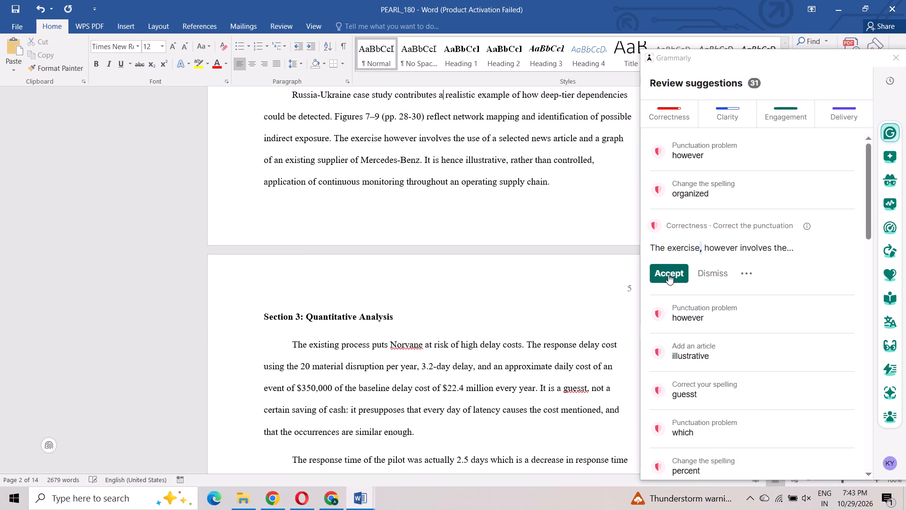
Dismiss the Office activation dialog and search the document for "however".
left_click(454, 323)
left_click(448, 336)
key("ctrl+f")
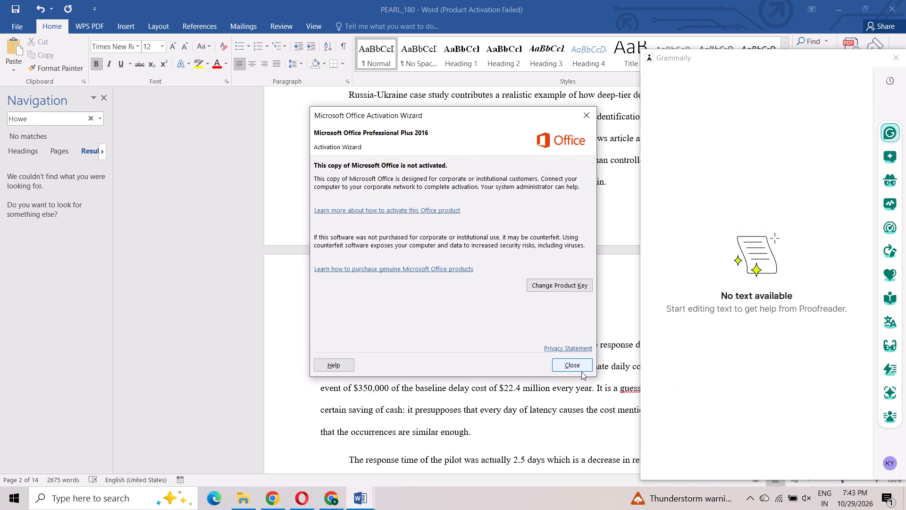
left_click(578, 368)
left_click(45, 114)
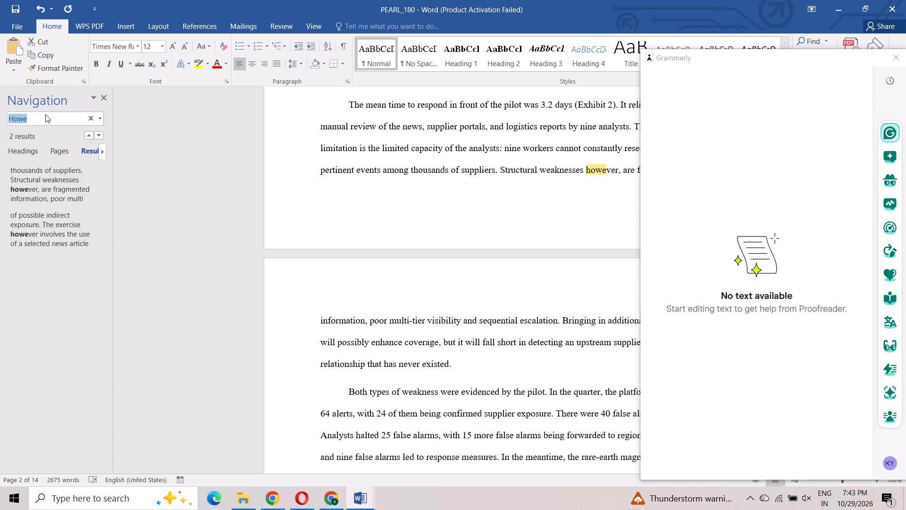
left_click(45, 114)
double_click(45, 114)
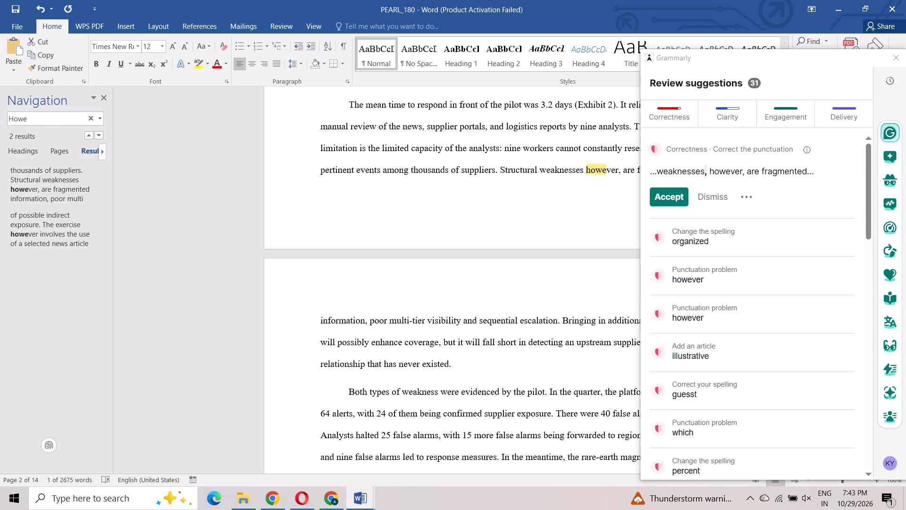
key("BackSpace")
key("BackSpace")
key("BackSpace")
key("BackSpace")
key("BackSpace")
key("BackSpace")
key("BackSpace")
key("BackSpace")
key("BackSpace")
key("BackSpace")
key("BackSpace")
key("BackSpace")
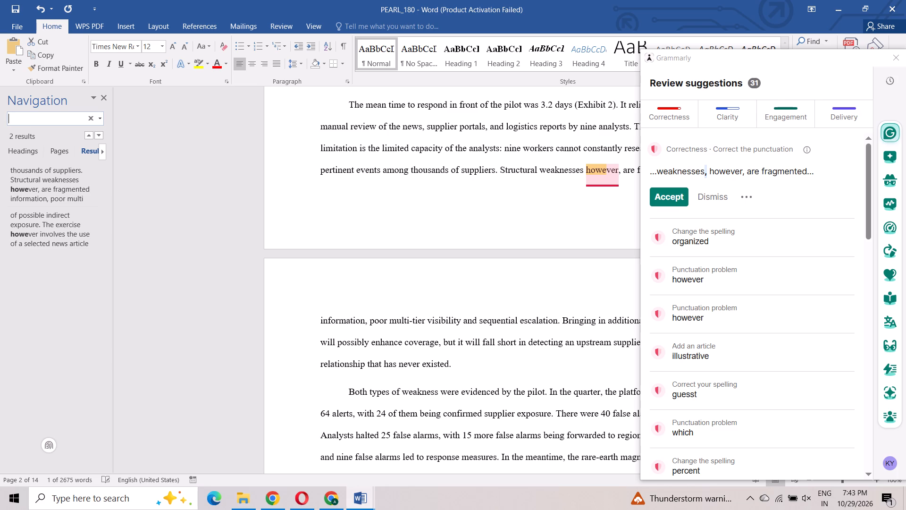
type("however")
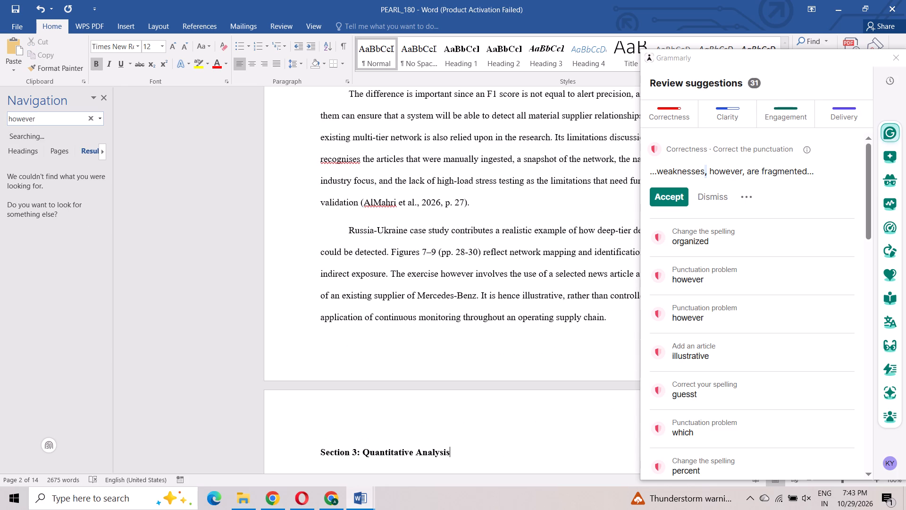
Delete "however" and its trailing comma from the sentence "Structural weaknesses however, are fragmented", leaving single spacing between the words.
left_click(50, 180)
left_click(605, 171)
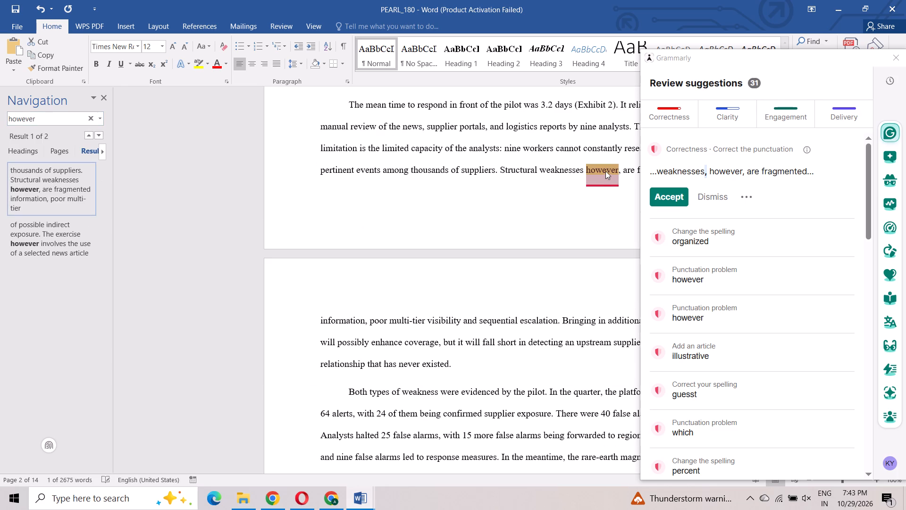
double_click(603, 463)
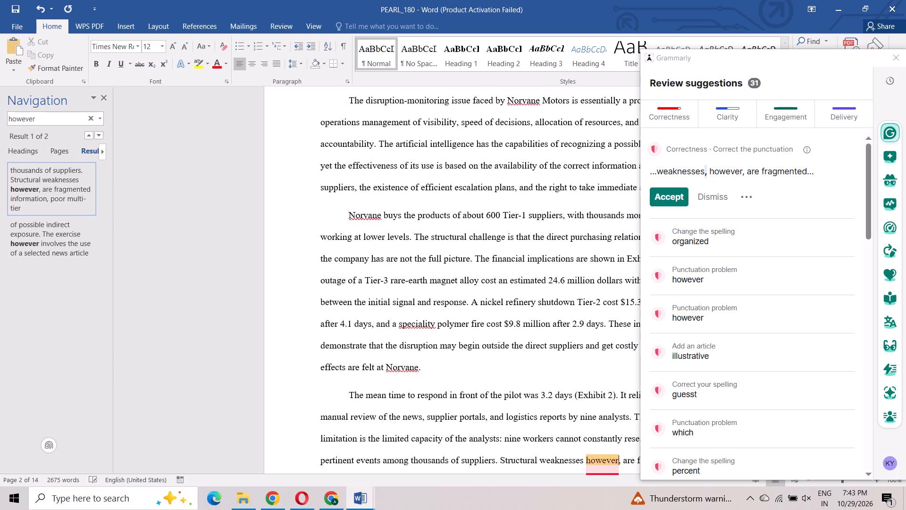
double_click(612, 460)
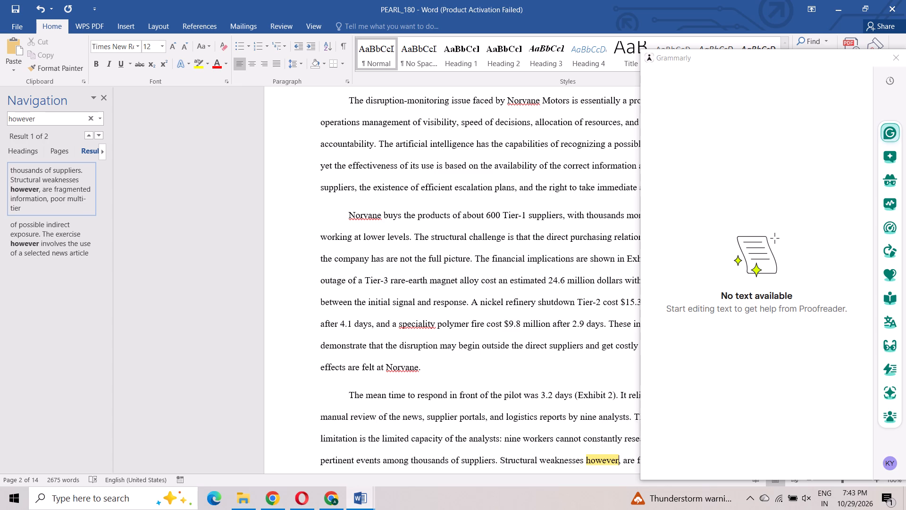
key("BackSpace")
key("BackSpace")
key("Delete")
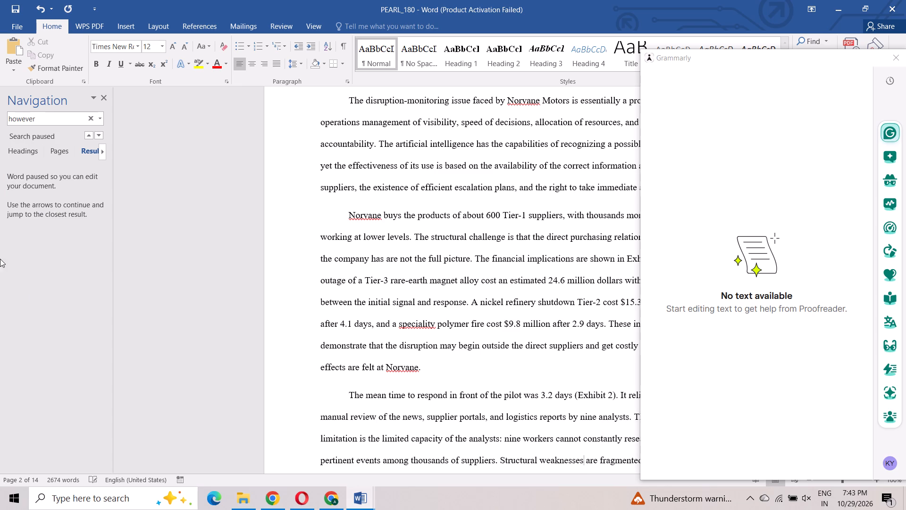
Find the remaining "however", delete it from "The exercise however involves the use of a selected news article", and close the search pane.
left_click(49, 120)
key("Return")
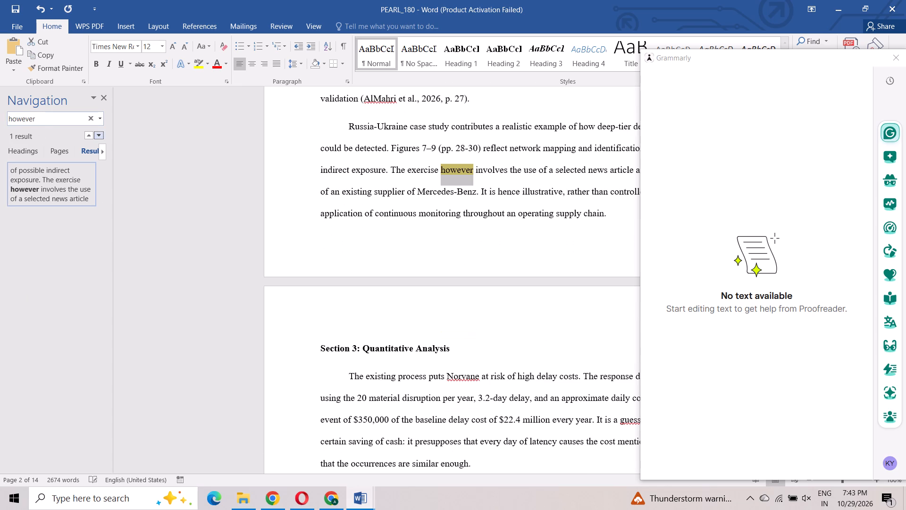
left_click(452, 202)
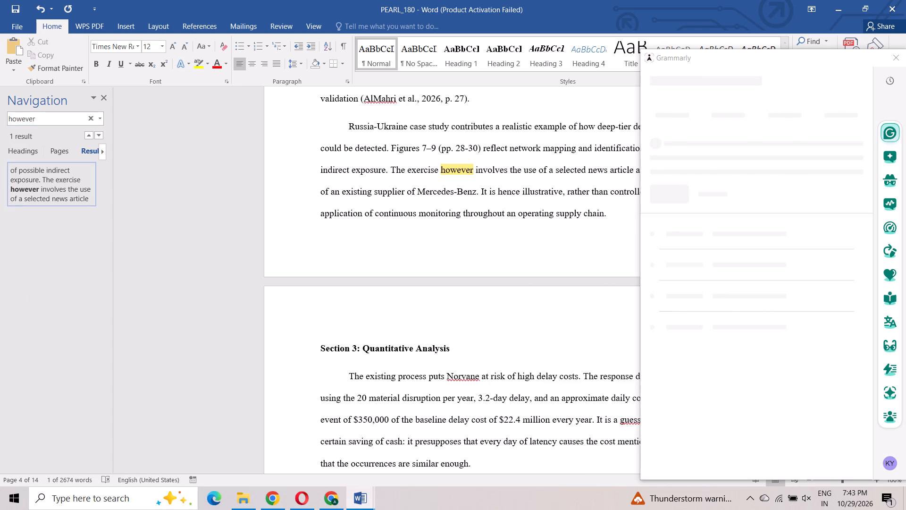
double_click(458, 179)
key("BackSpace")
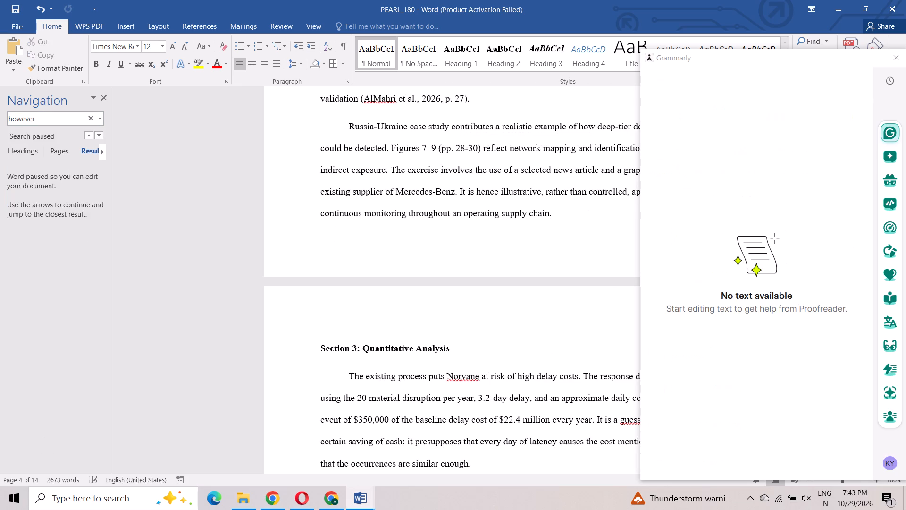
left_click(104, 101)
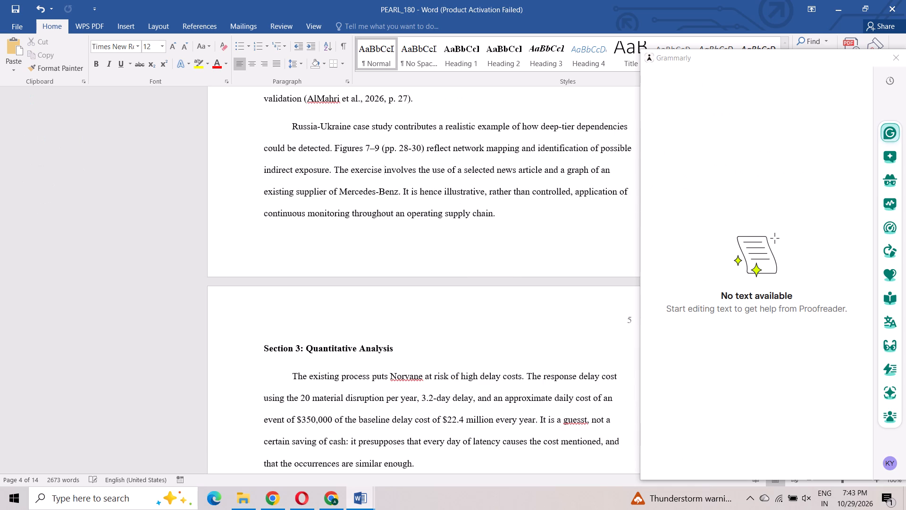
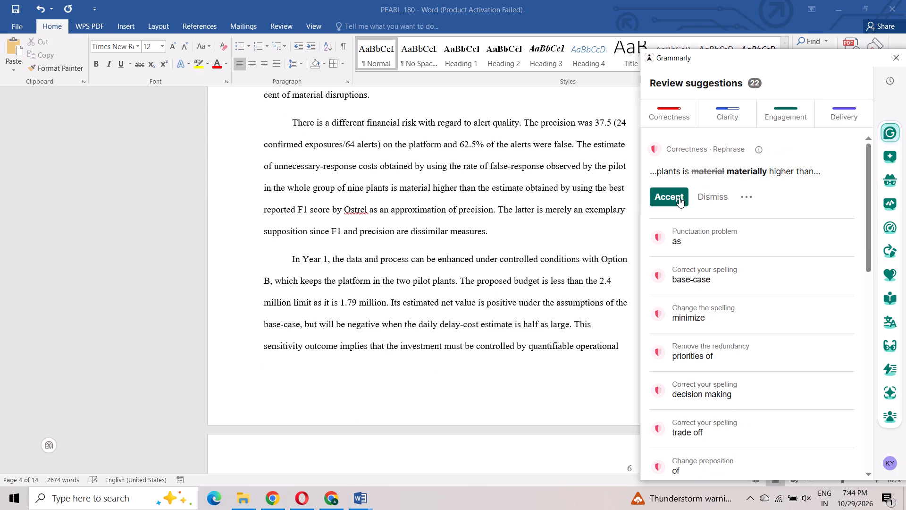
Accept Grammarly's corrections "materially" before "higher than", a comma after "million limit", and "base case" without a hyphen in the financial paragraphs.
left_click(679, 197)
left_click(679, 197)
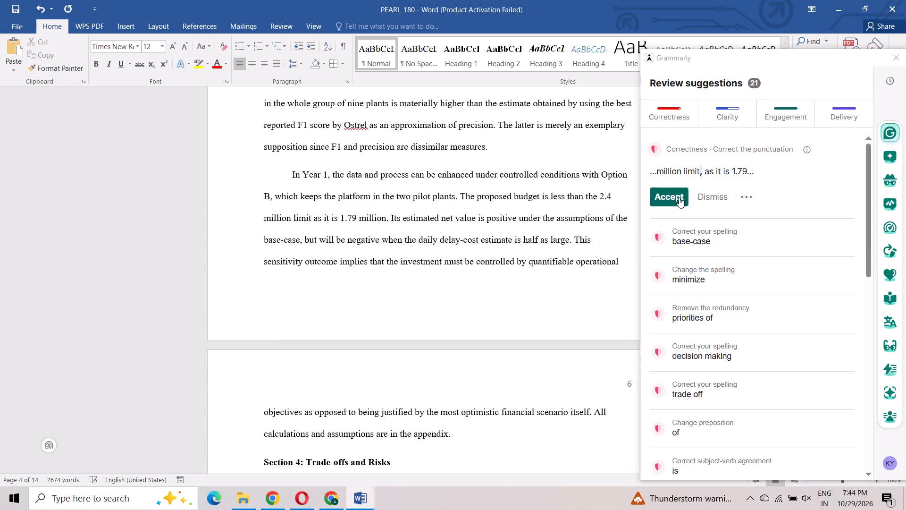
left_click(679, 209)
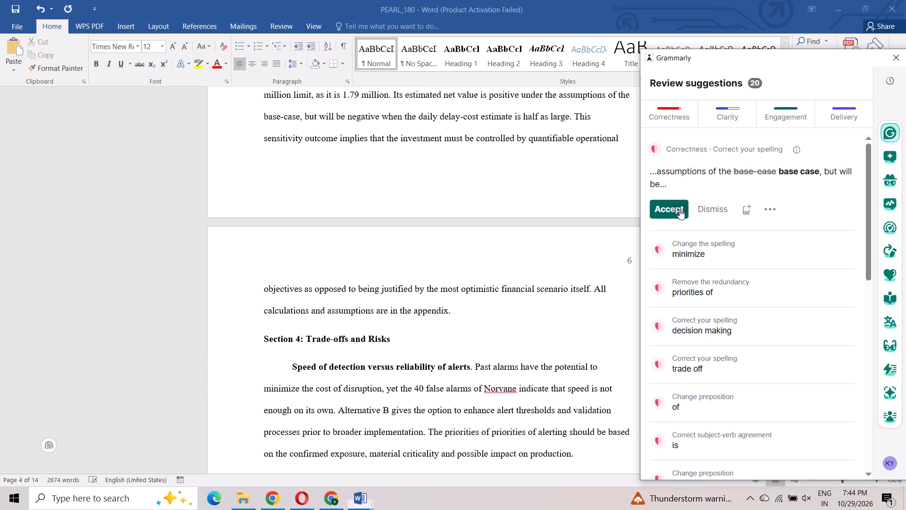
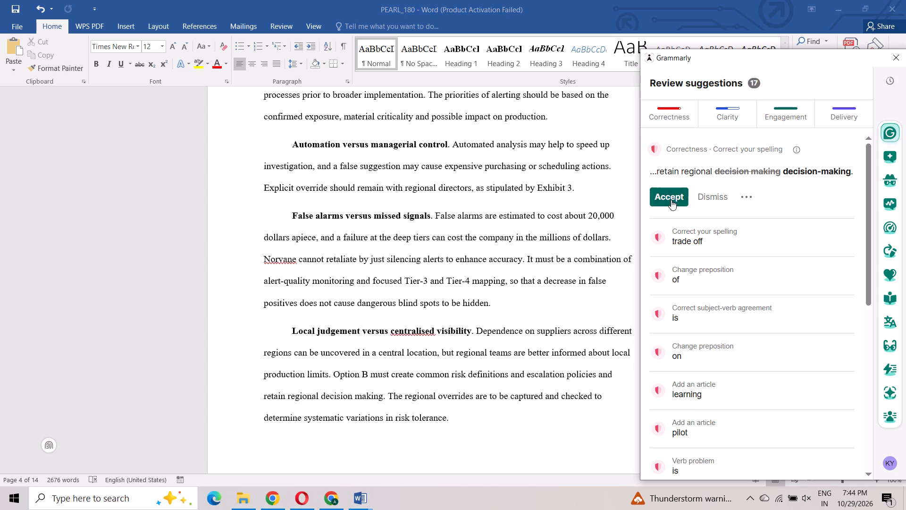
Accept Grammarly's corrections "decision-making", "trade-off", "at Norvane are", "at the enterprise" and "the learning" through the Section 5 recommendation paragraph.
left_click(671, 200)
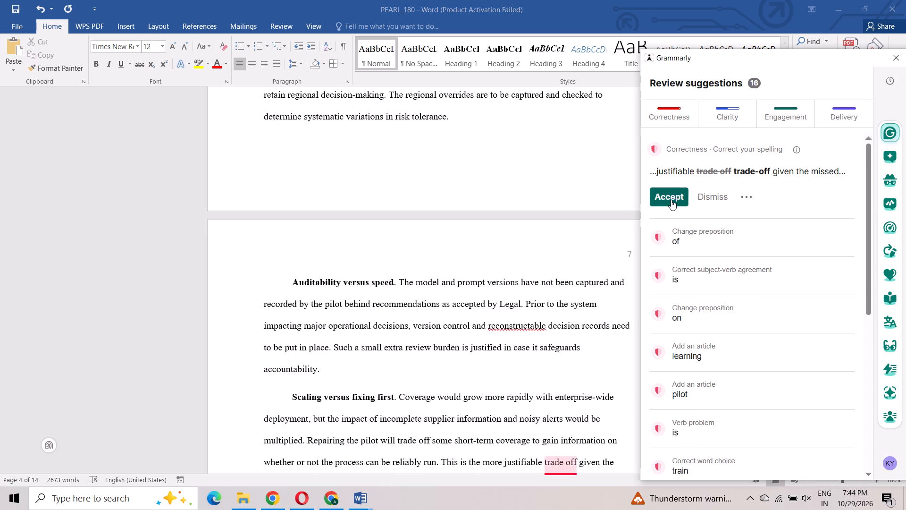
left_click(671, 200)
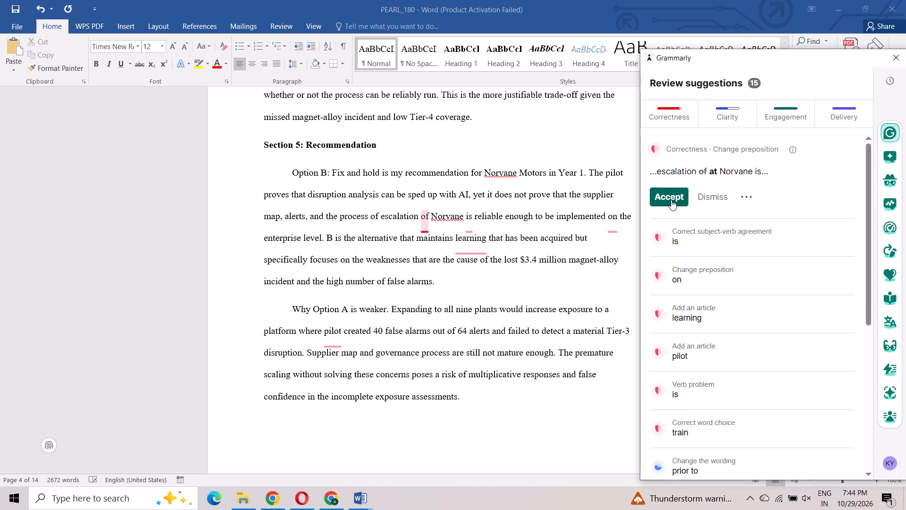
left_click(671, 200)
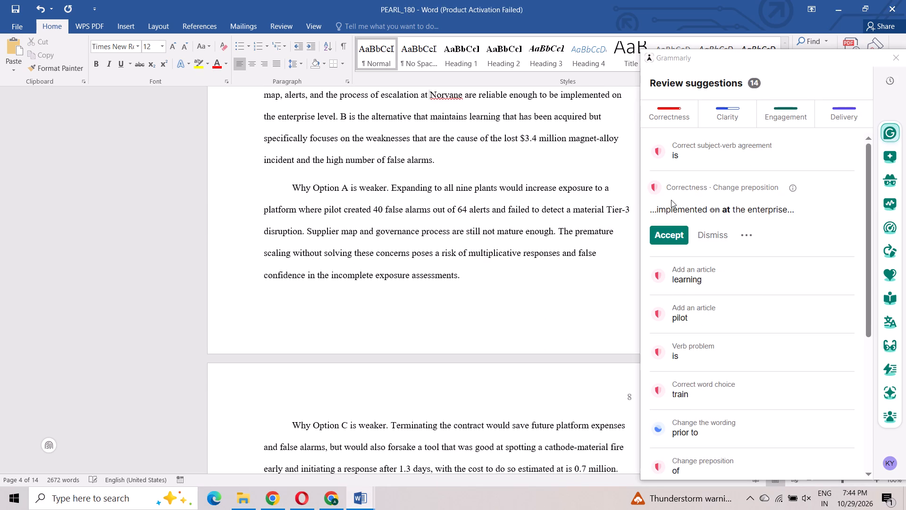
left_click(674, 195)
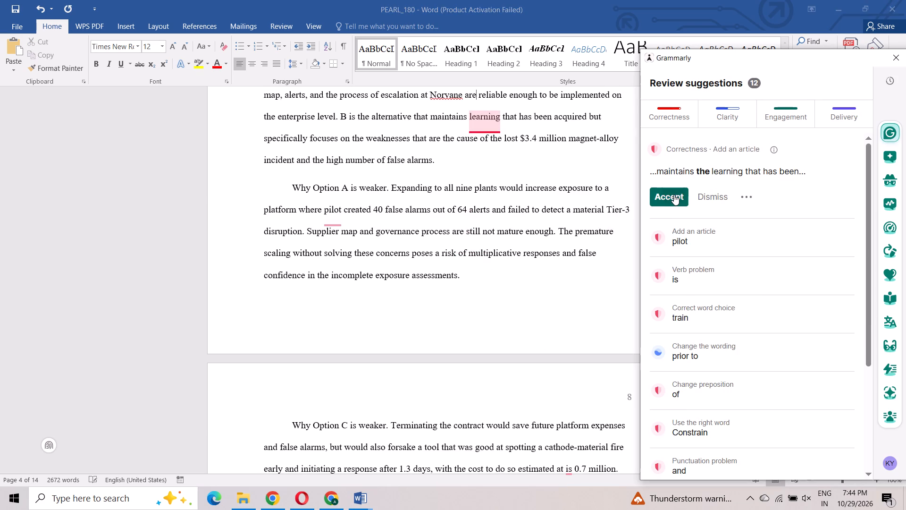
left_click(672, 196)
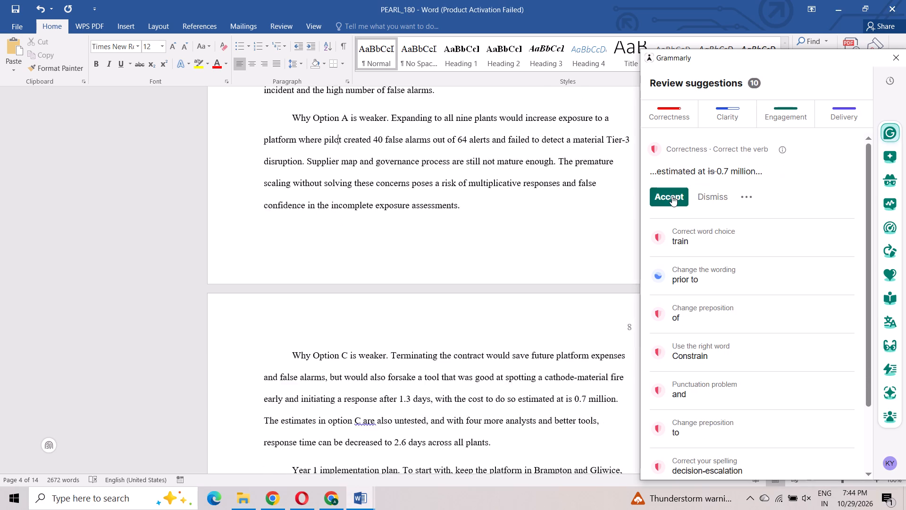
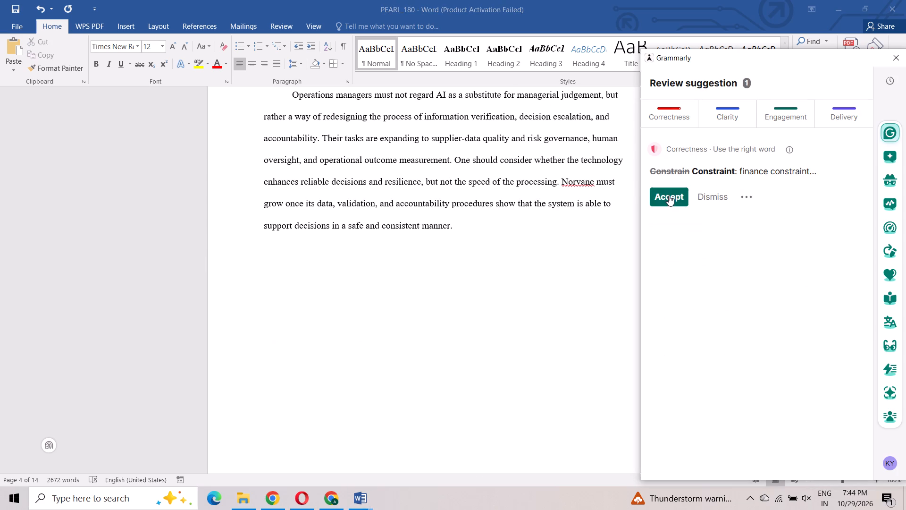
Accept Grammarly's "Constraint" correction in the Section 5 finance constraint sentence and close the Grammarly suggestions.
left_click(669, 195)
left_click(904, 54)
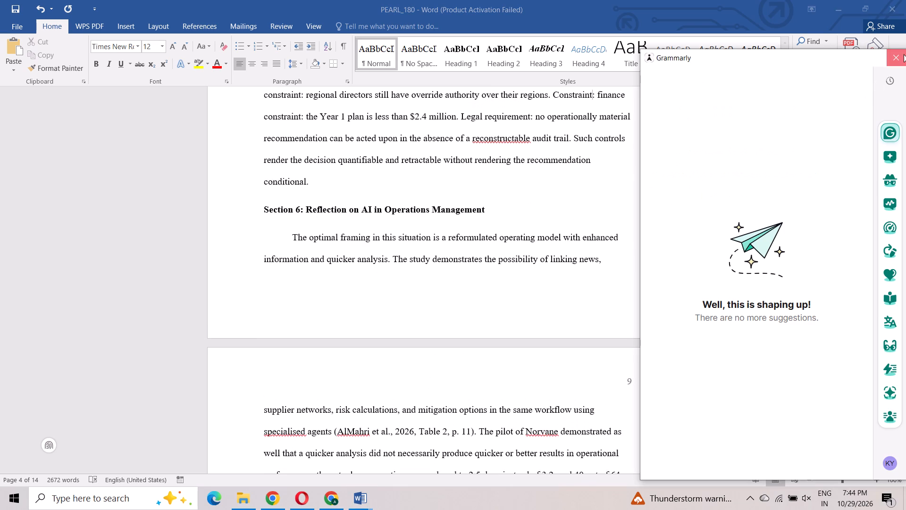
left_click(479, 206)
left_click(370, 162)
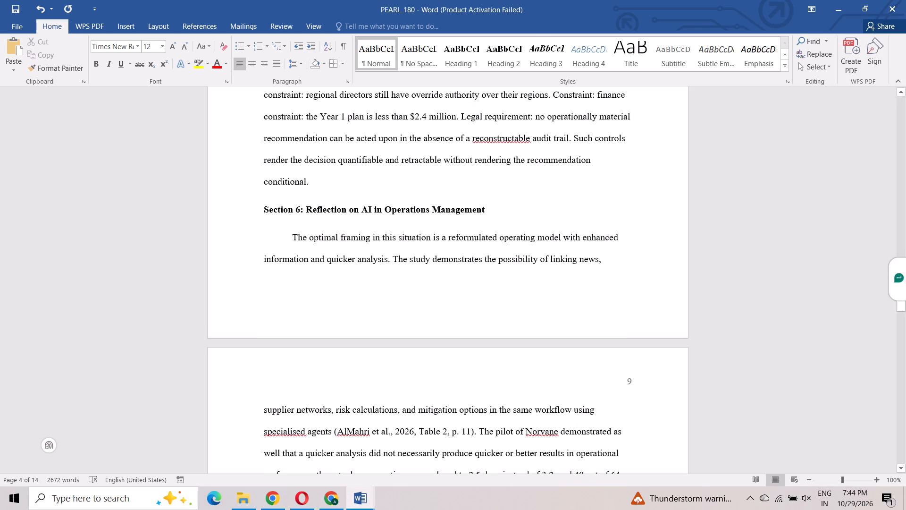
Save the corrected Word document in Downloads under the name PEARL__180.
key("ctrl+s")
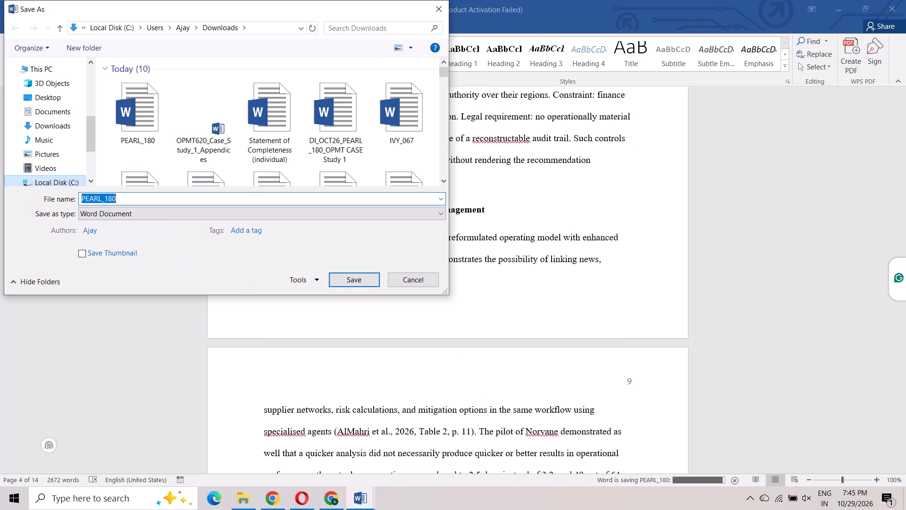
left_click(439, 18)
left_click(439, 10)
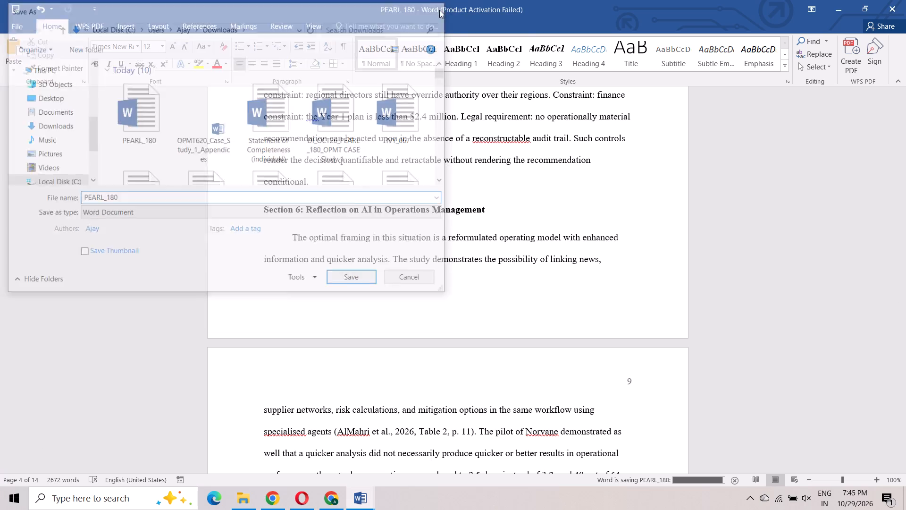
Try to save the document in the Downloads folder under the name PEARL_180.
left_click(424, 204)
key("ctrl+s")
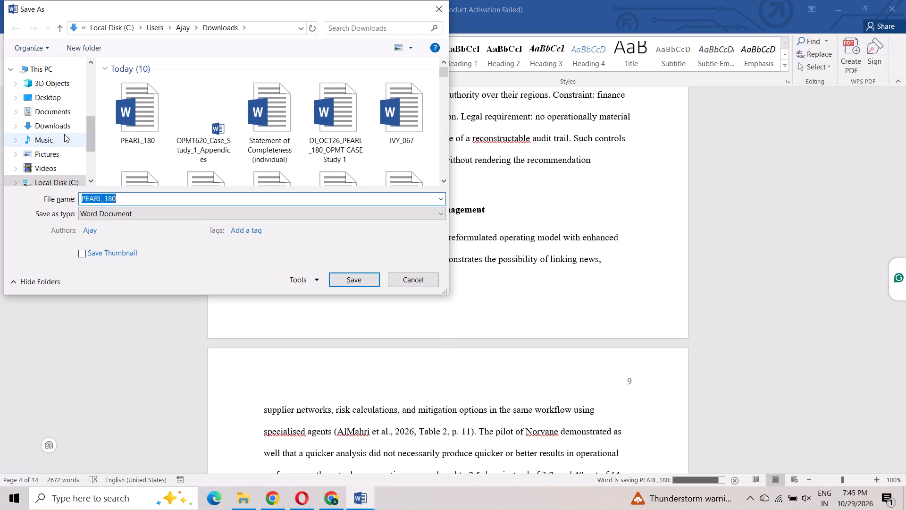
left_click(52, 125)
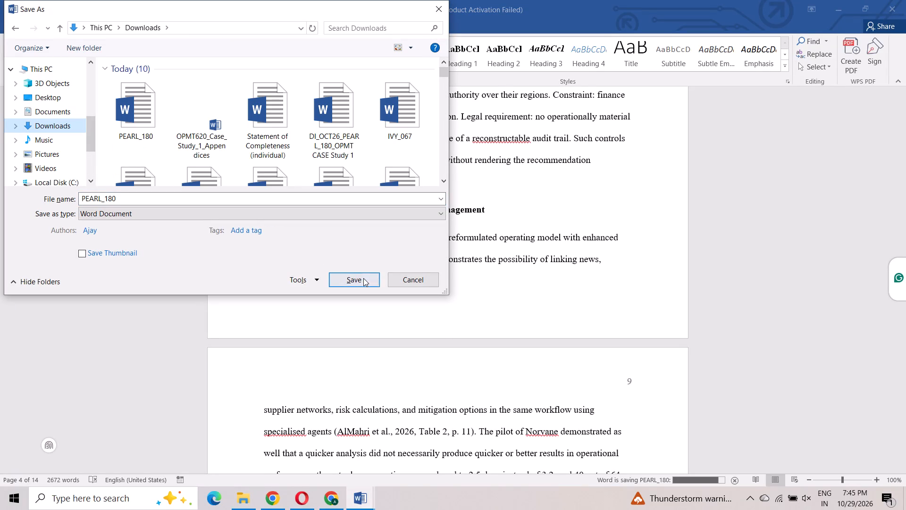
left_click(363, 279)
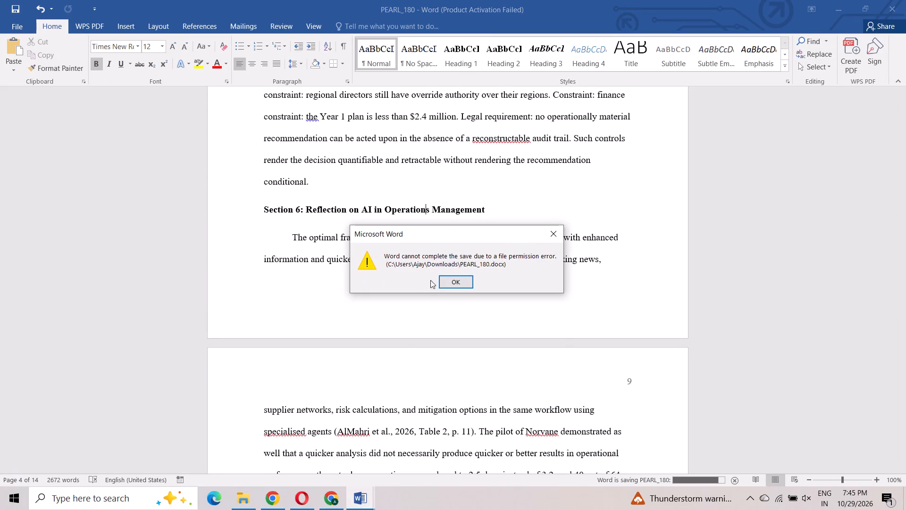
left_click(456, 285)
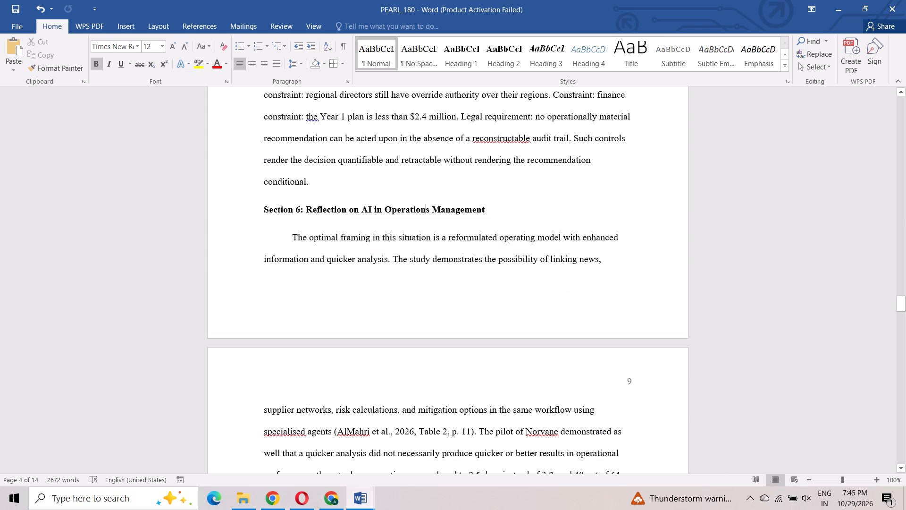
Save the document in the Downloads folder as a Word document named PEARL__180, with a second underscore added.
left_click(365, 267)
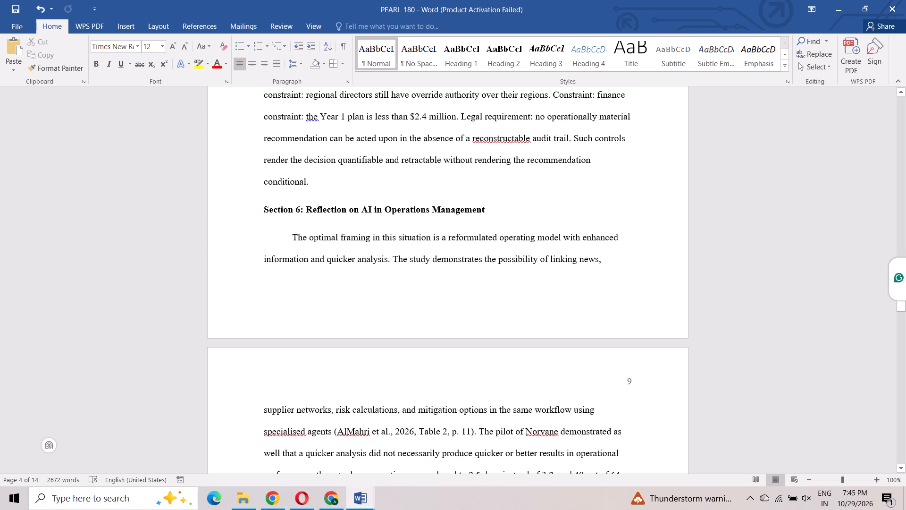
key("ctrl+s")
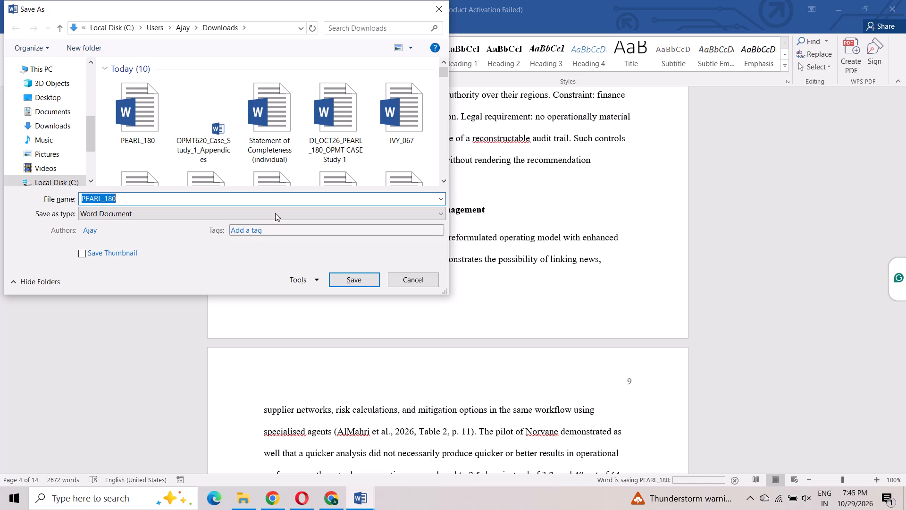
left_click(100, 200)
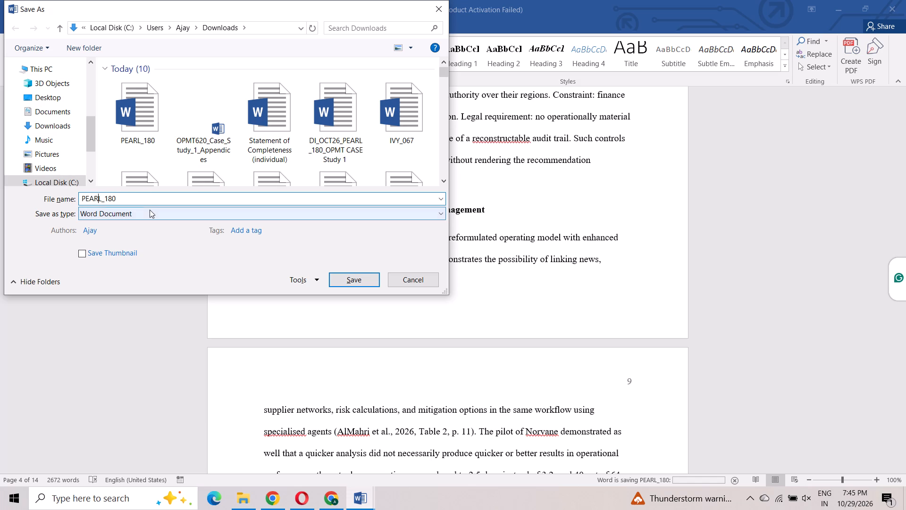
key("Right")
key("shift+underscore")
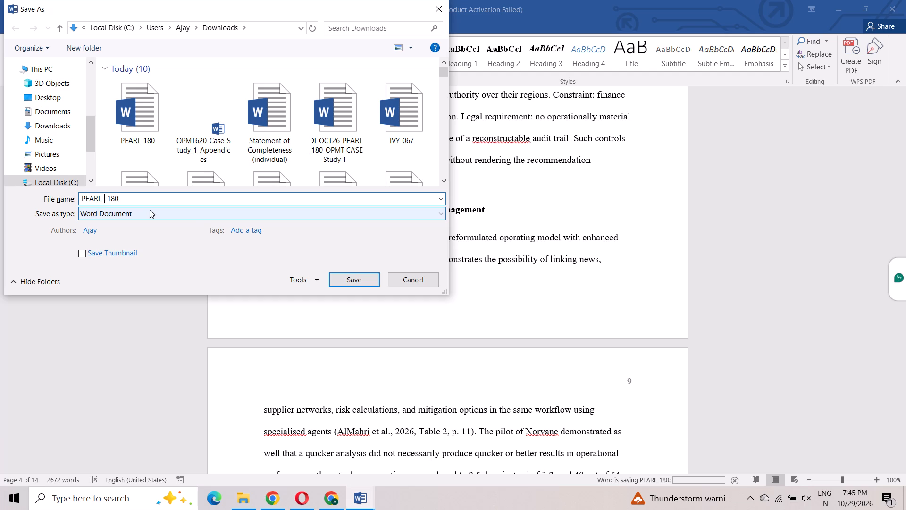
left_click(57, 124)
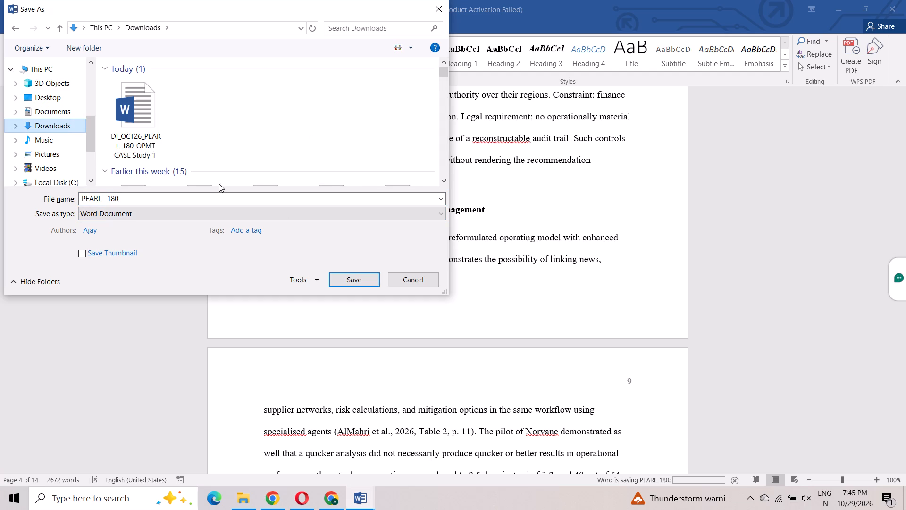
left_click(353, 275)
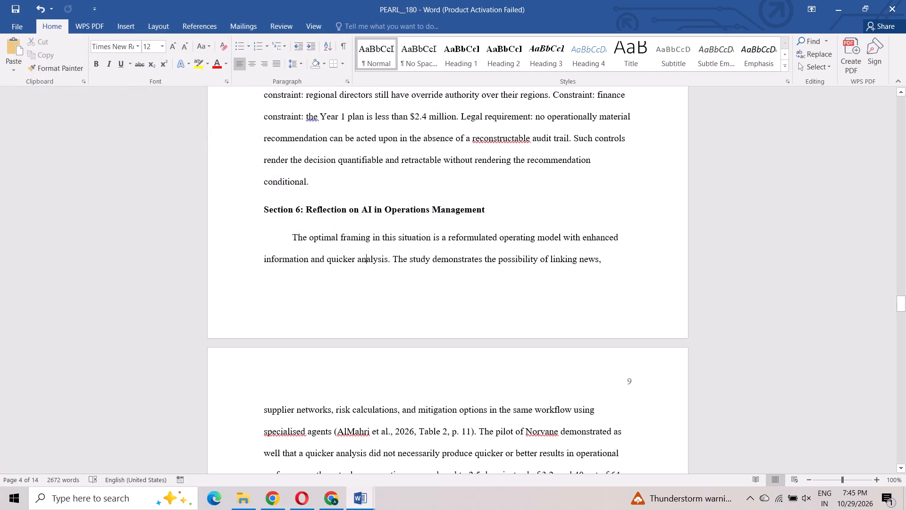
Close the document and the remaining Word window, cancelling the file-in-use prompt and dismissing the activation wizard.
left_click(905, 3)
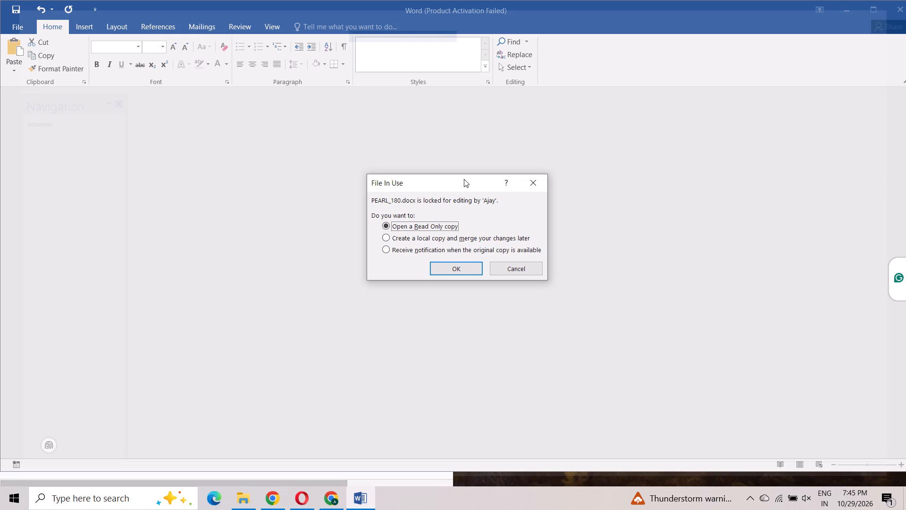
left_click(502, 266)
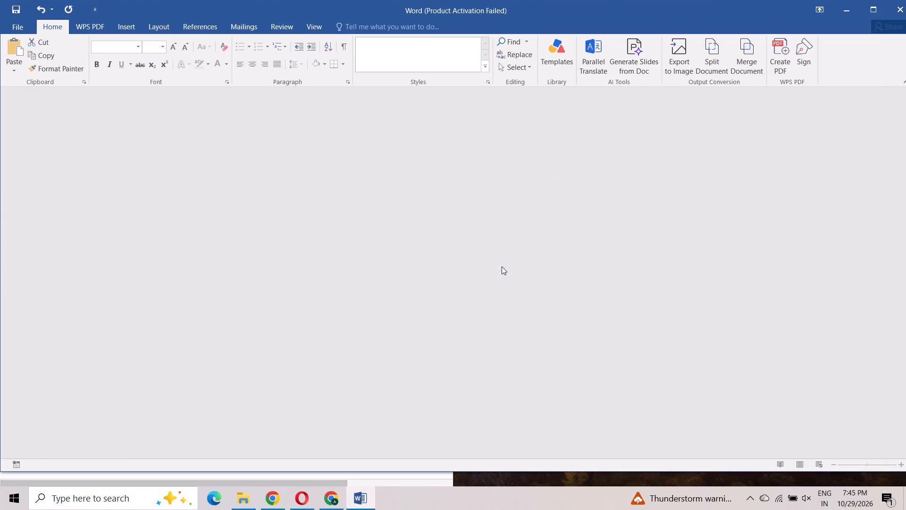
left_click(905, 0)
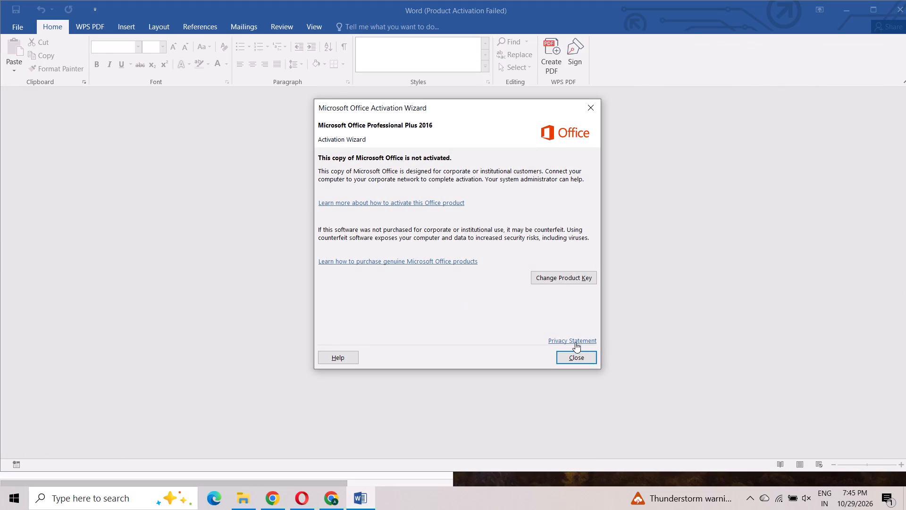
left_click(581, 352)
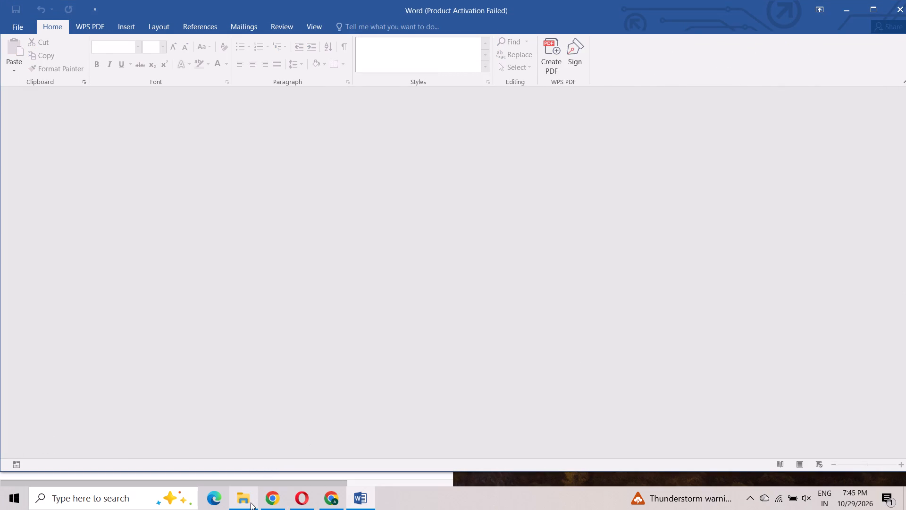
left_click(904, 9)
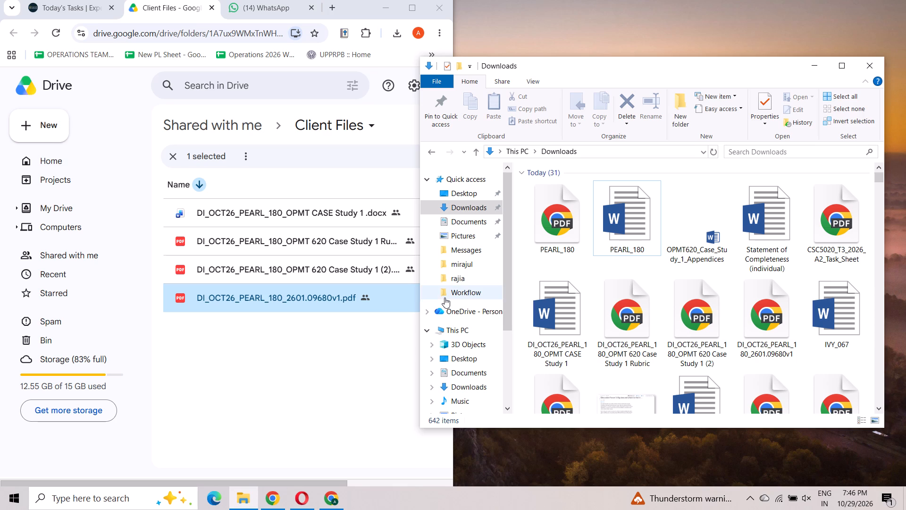
Remove the Authors and Last saved by properties from the PEARL__180 Word file in the Downloads folder.
left_click(480, 209)
left_click(565, 221)
right_click(565, 221)
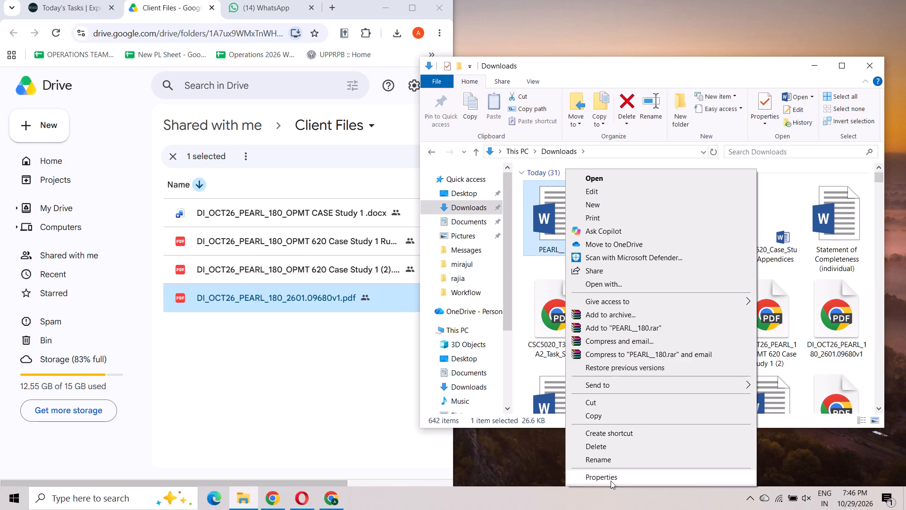
left_click(612, 480)
left_click(650, 217)
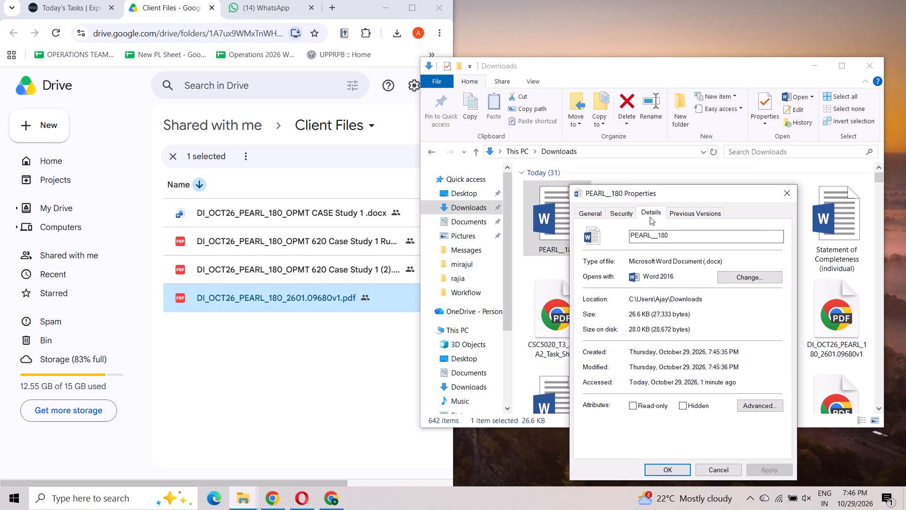
left_click(635, 442)
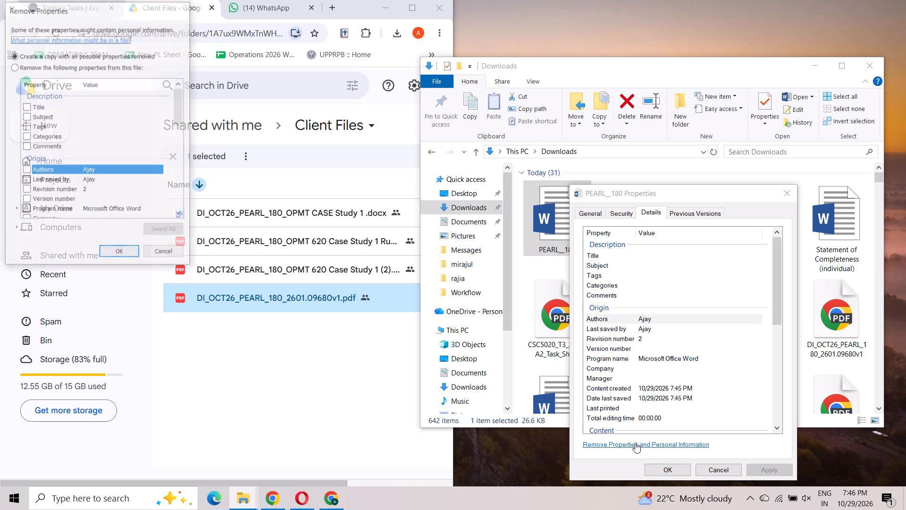
left_click(29, 64)
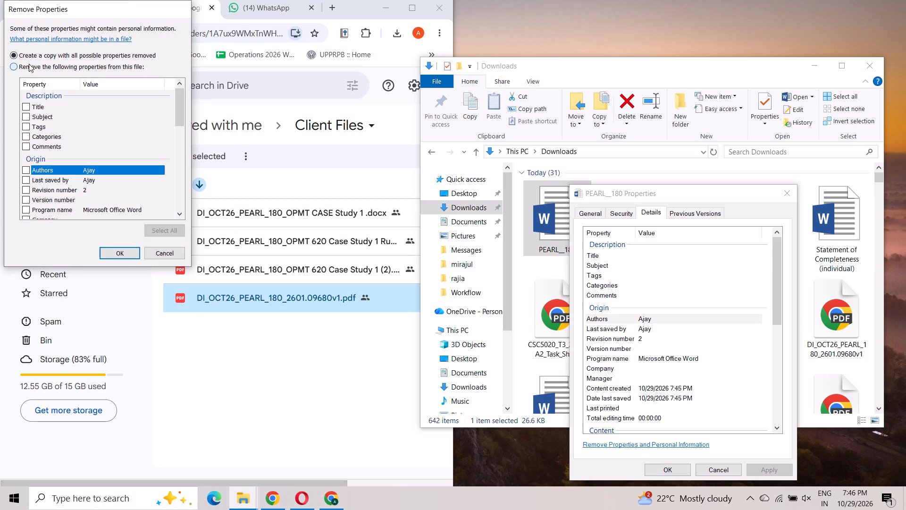
left_click(26, 172)
left_click(26, 178)
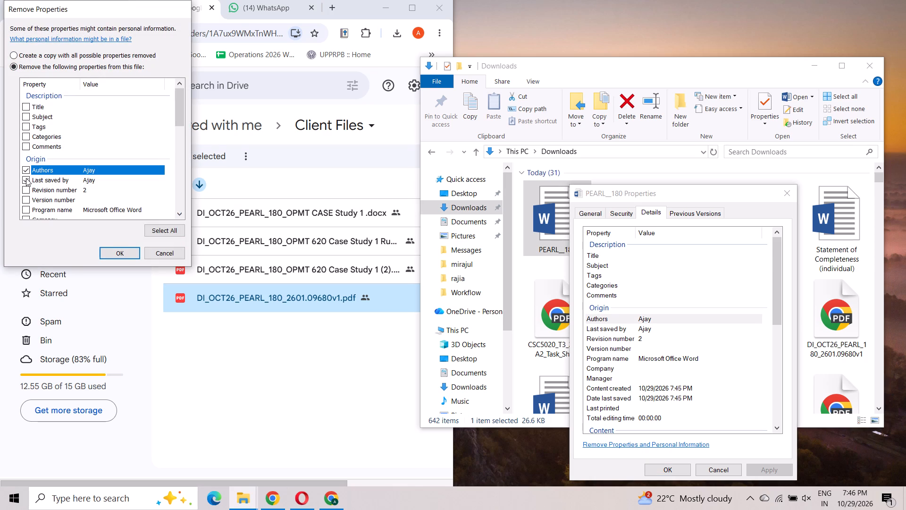
left_click(125, 249)
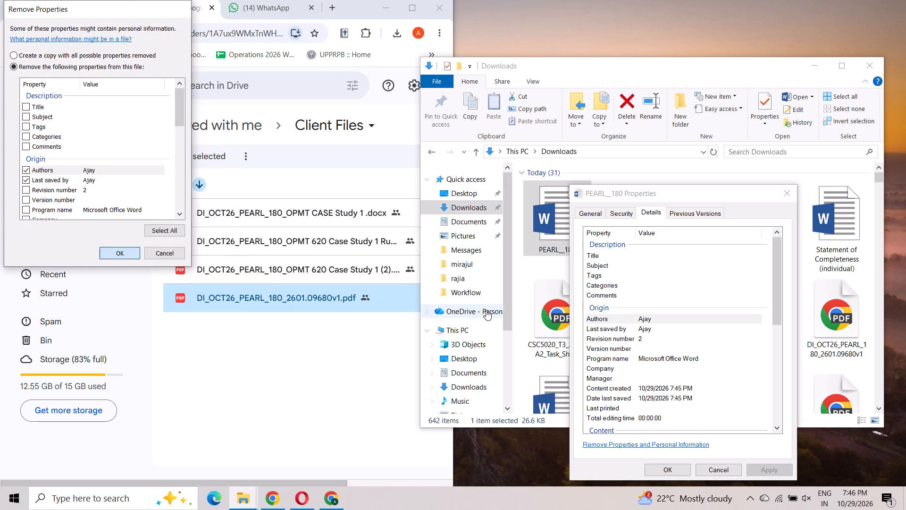
left_click(112, 251)
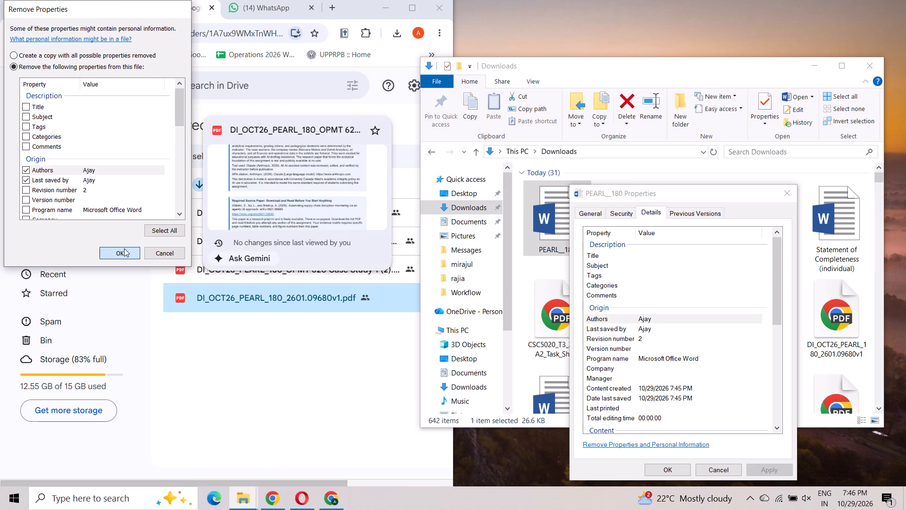
left_click(124, 248)
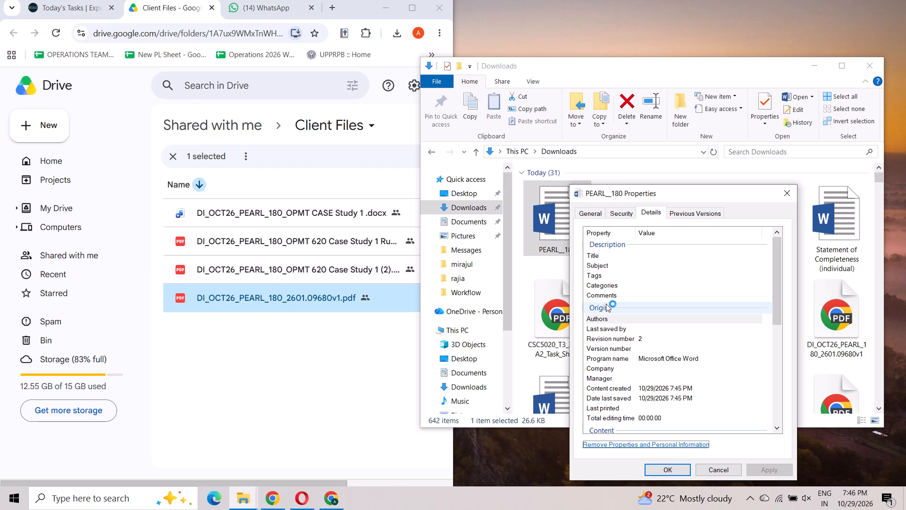
left_click(662, 473)
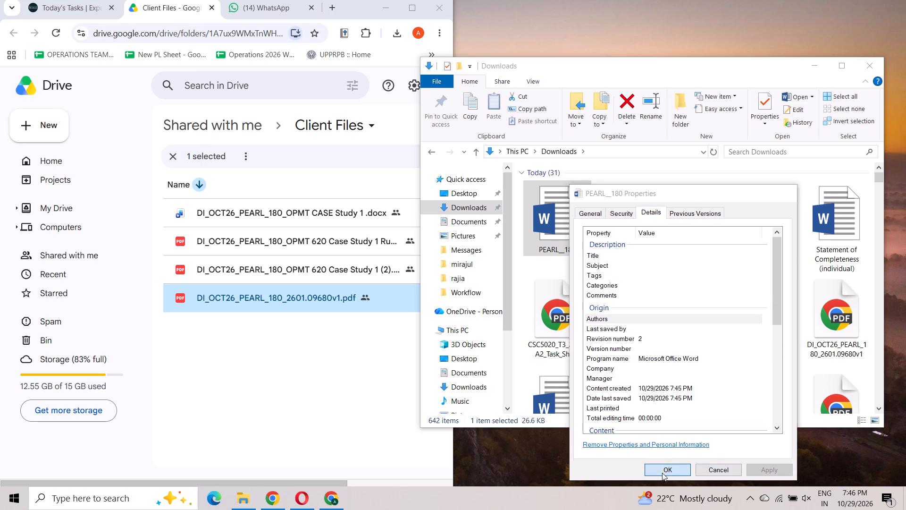
Check the author details in the PEARL__180 Word file's properties.
right_click(563, 225)
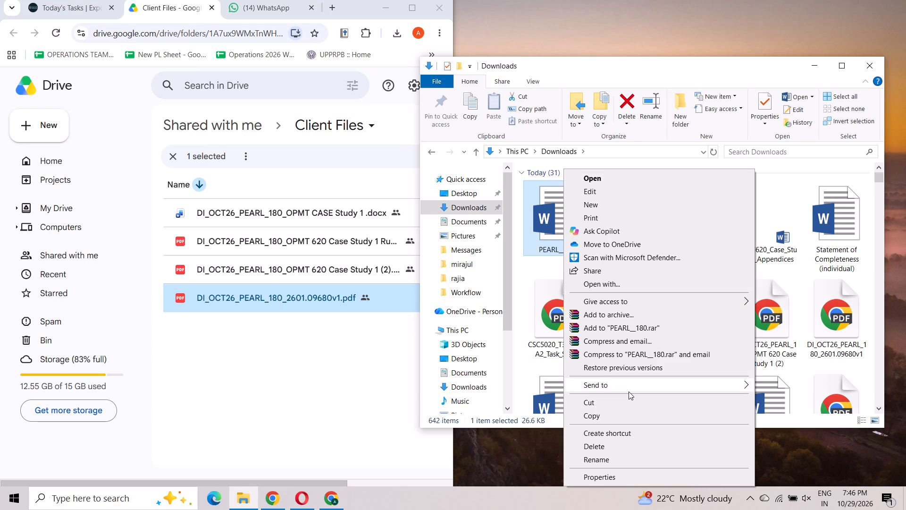
left_click(627, 476)
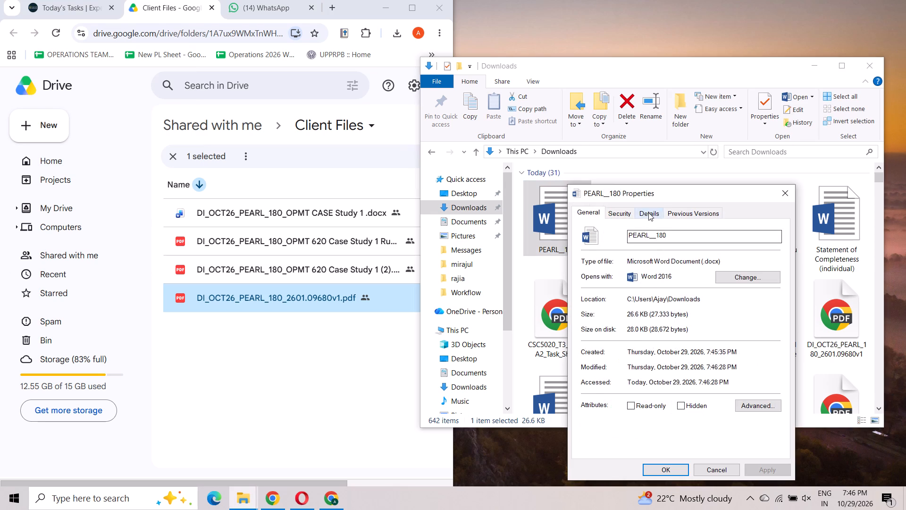
left_click(648, 212)
left_click(665, 472)
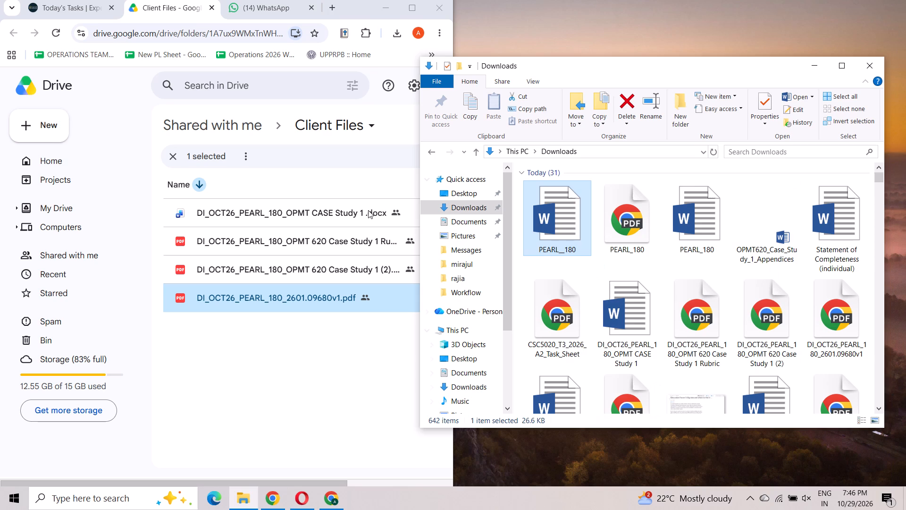
Switch to Chrome and open task DI/OCT26/PEARL/180 from Today's Tasks in the Expert Panel.
left_click(408, 7)
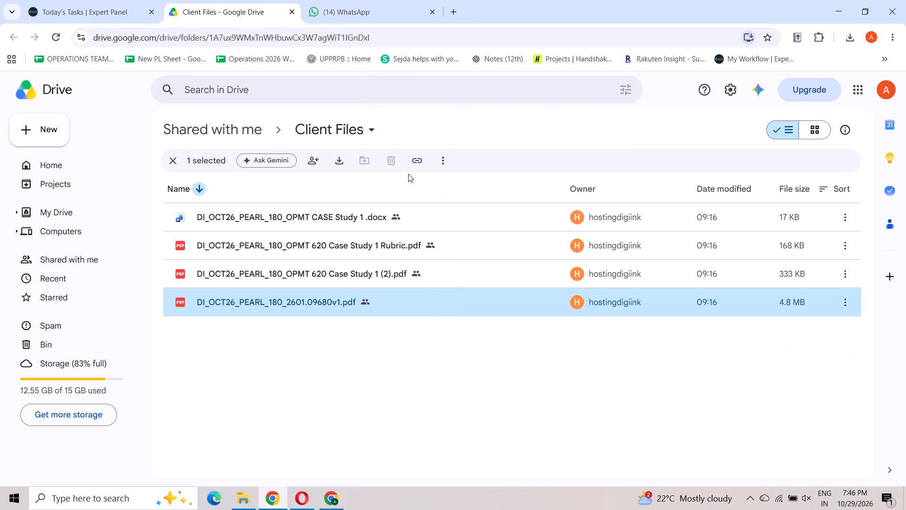
left_click(97, 0)
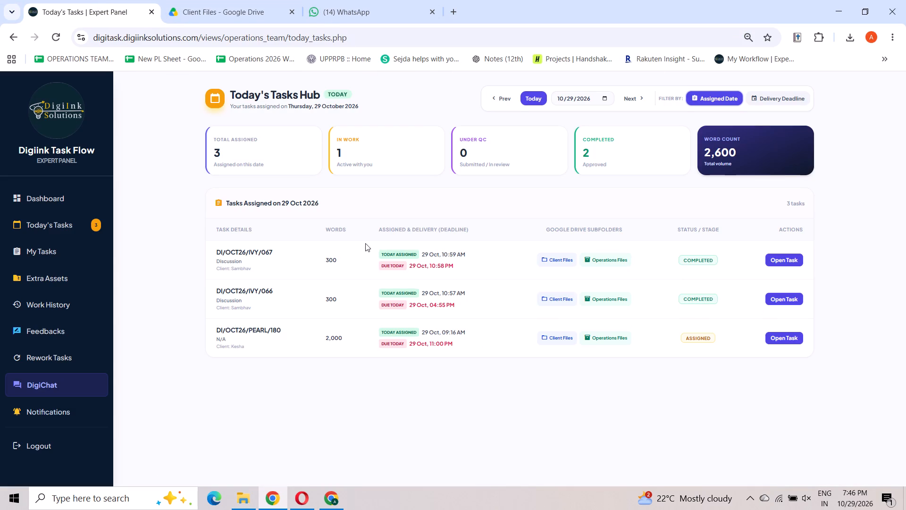
left_click(781, 338)
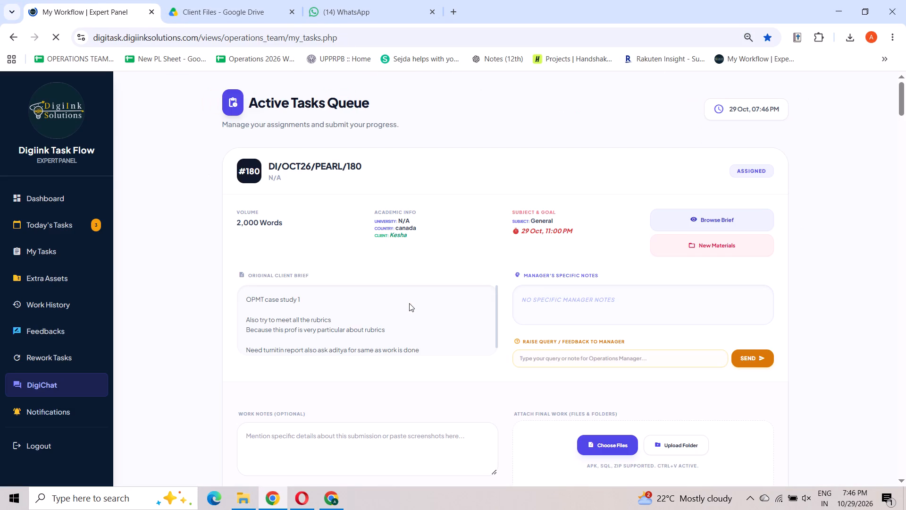
Attach the PEARL__180 Word file, after checking its property details, and the PEARL_180 PDF from Downloads as final work for task 180.
left_click(604, 449)
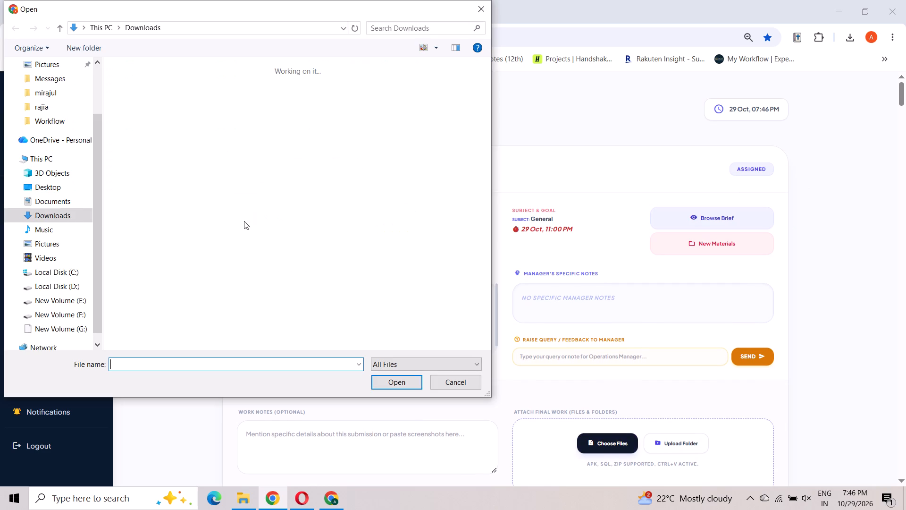
left_click(149, 105)
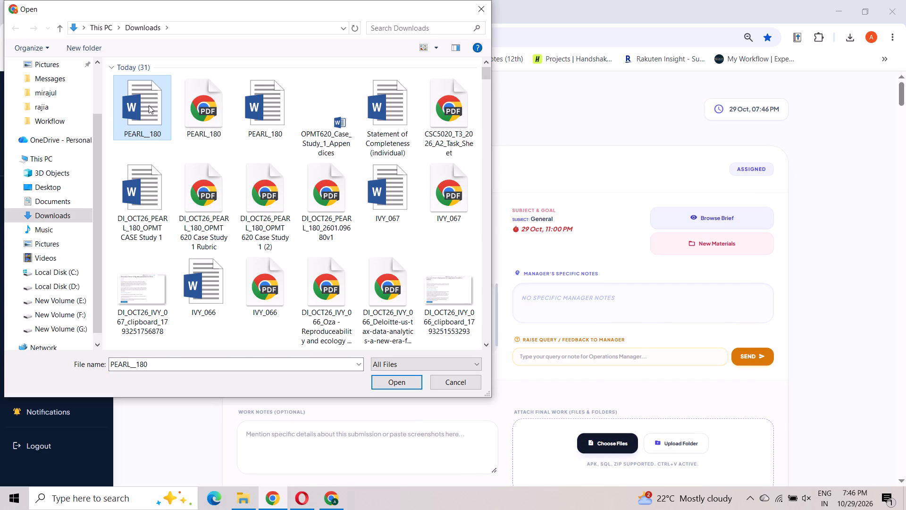
right_click(149, 105)
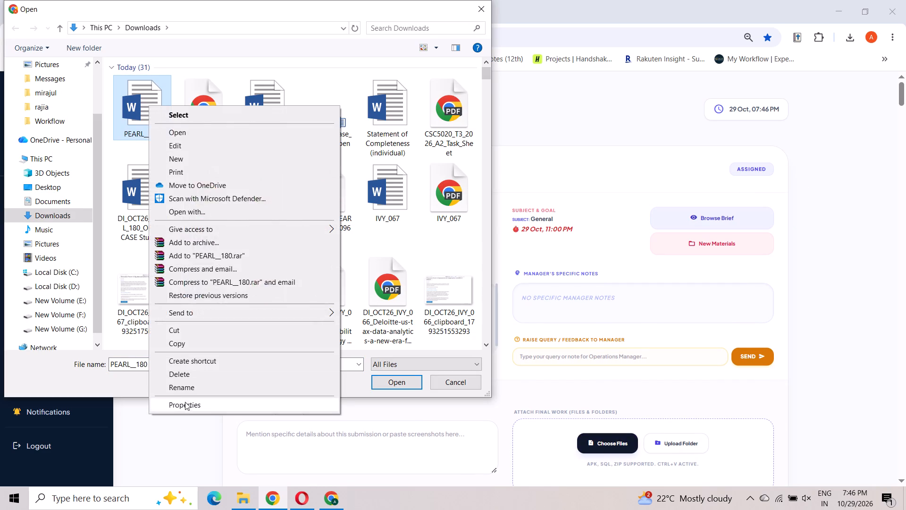
left_click(184, 409)
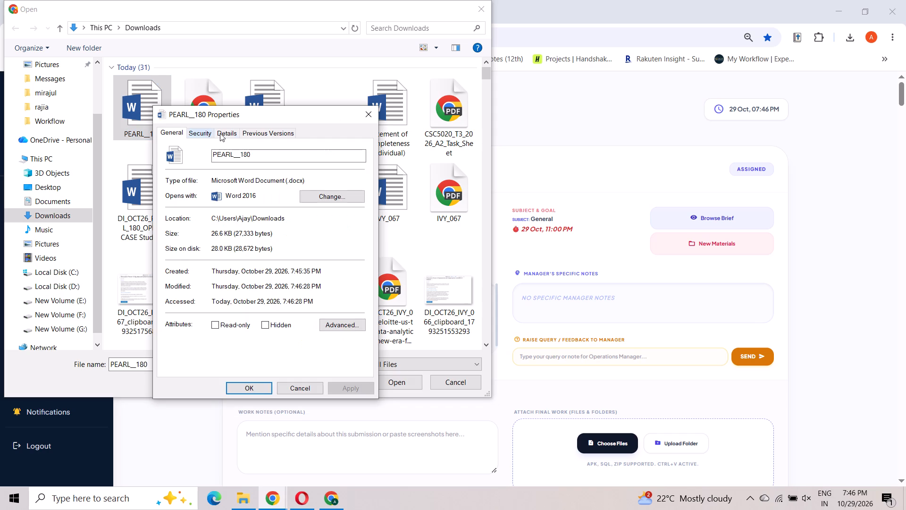
left_click(220, 133)
left_click(257, 388)
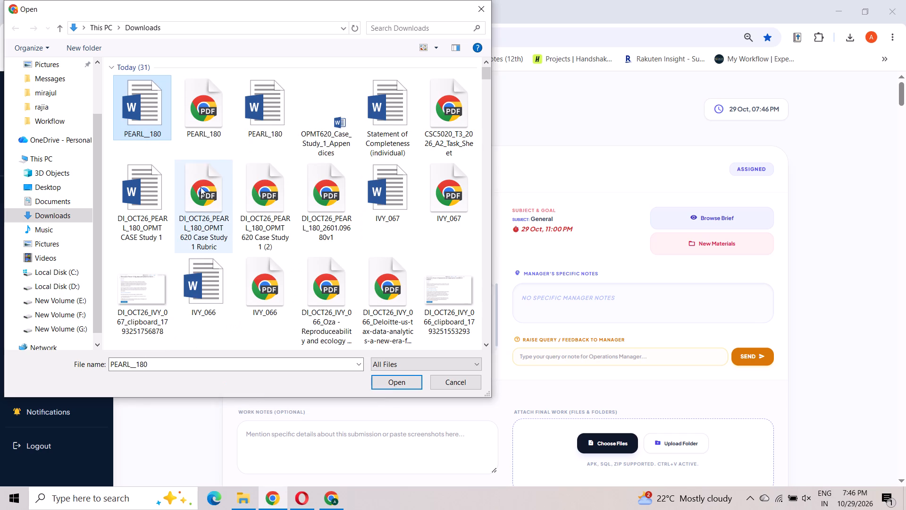
left_click(215, 118, "ctrl")
left_click(397, 388)
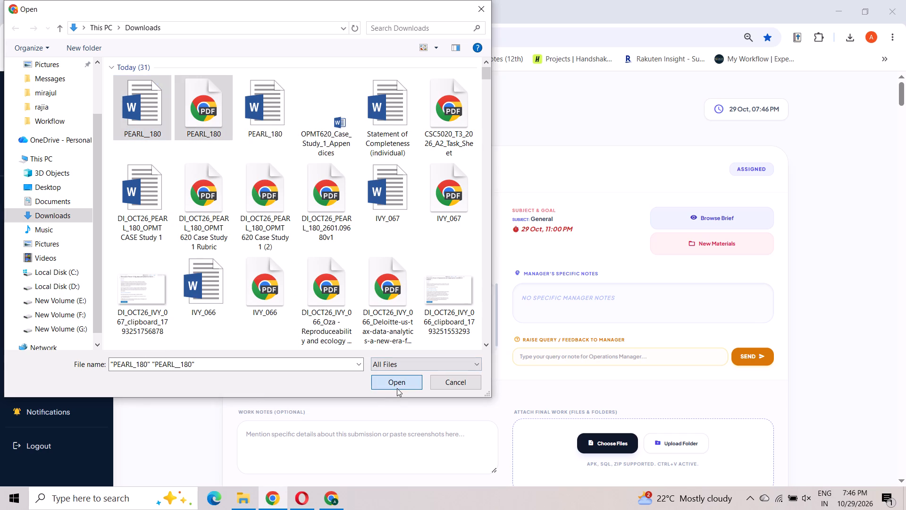
Deploy the final work for task DI/OCT26/PEARL/180 to QC and dismiss the confirmation.
scroll(636, 405, "down", 2)
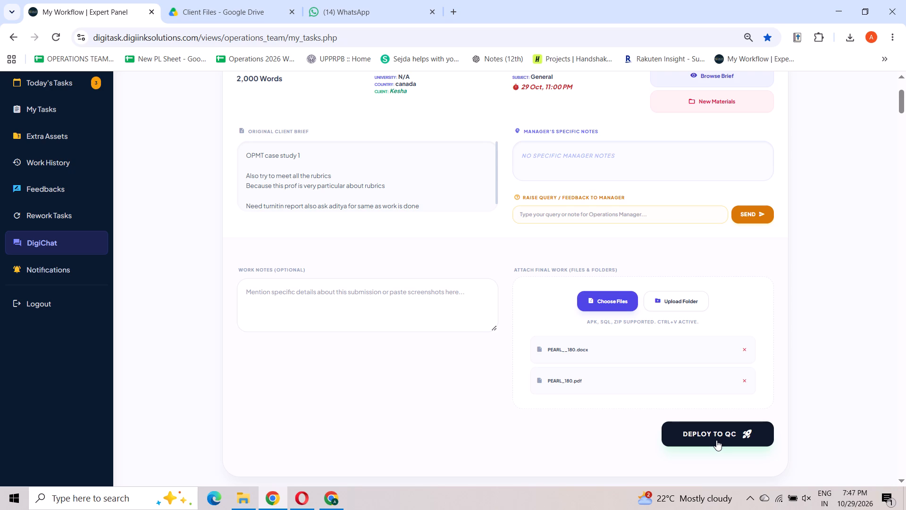
left_click(716, 440)
scroll(454, 435, "up", 2)
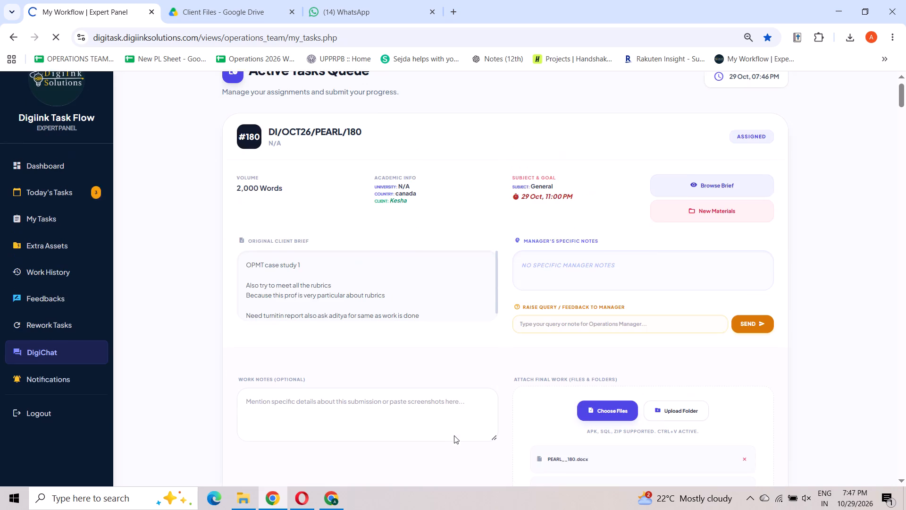
scroll(454, 435, "up", 1)
scroll(454, 435, "down", 3)
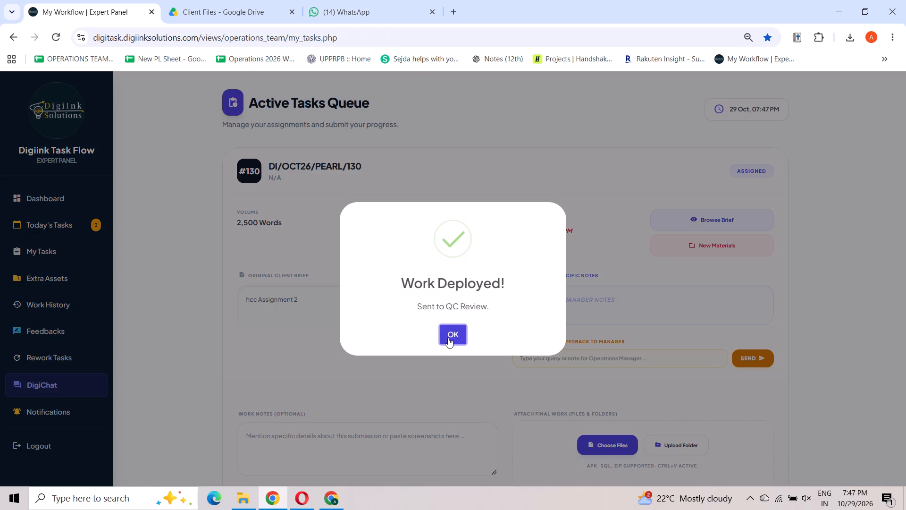
left_click(448, 337)
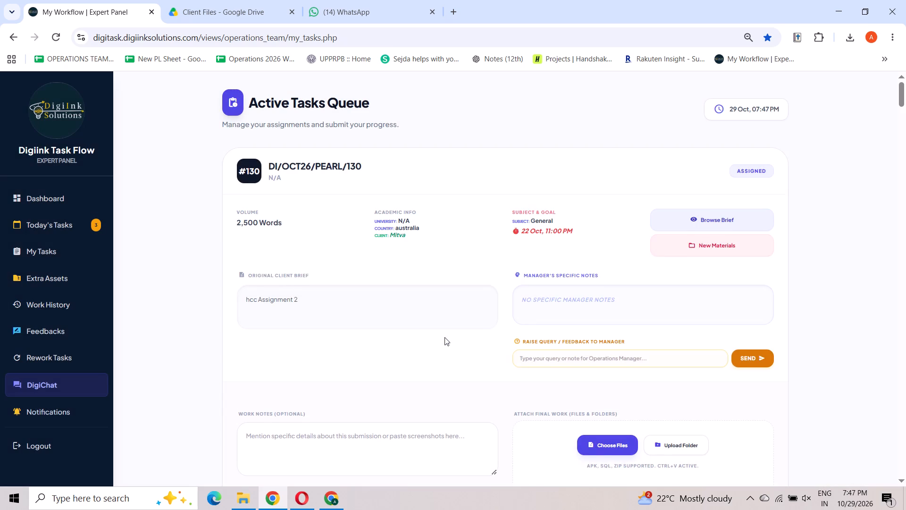
Open the My Tasks page of the Expert Panel.
left_click(55, 249)
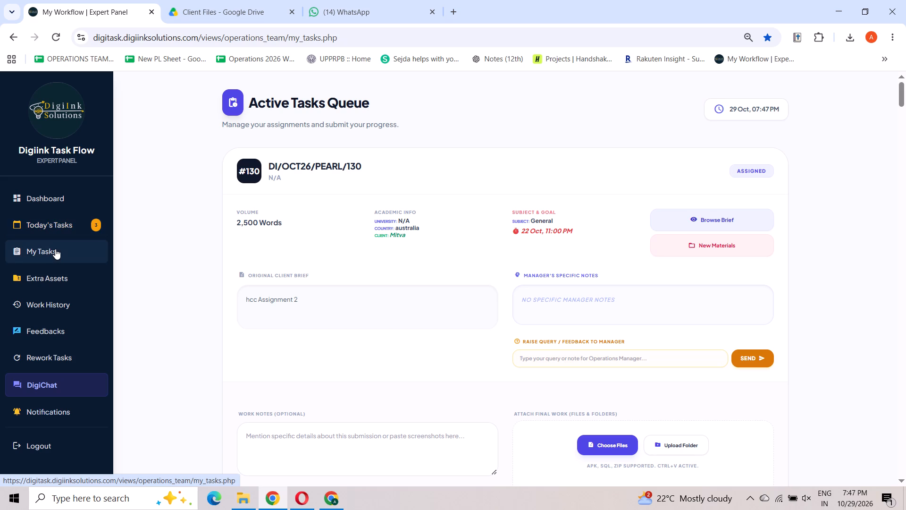
Open the Expert Panel dashboard to review the workload summary and daily task log.
left_click(81, 200)
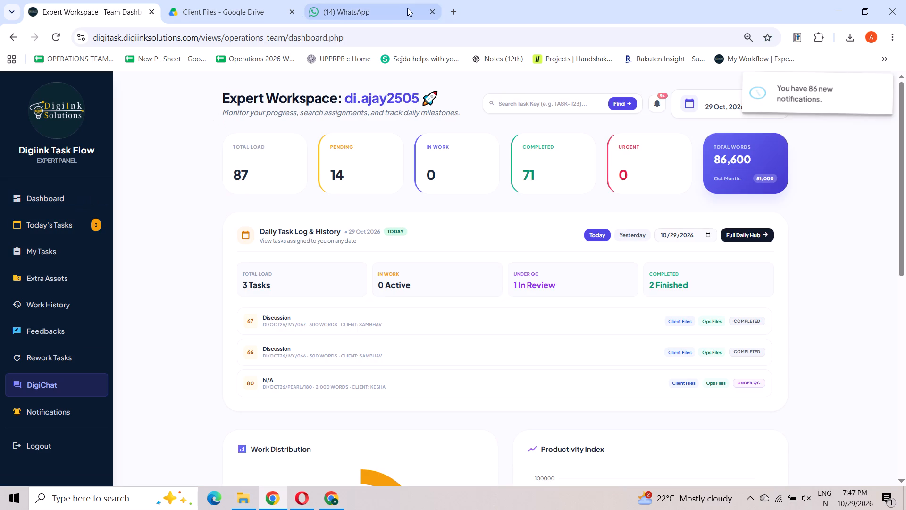
Open the Operations 2026 Words Sheet in a new browser tab and look over its monthly entries.
left_click(457, 13)
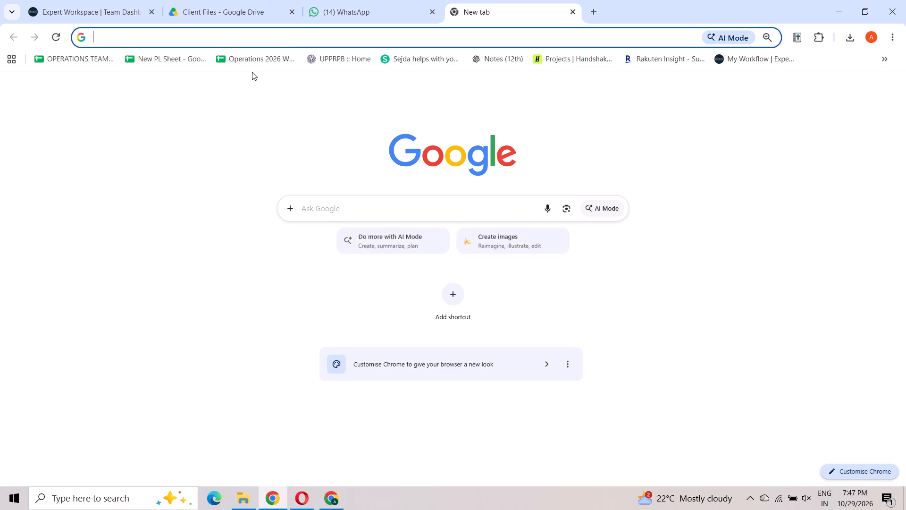
left_click(274, 63)
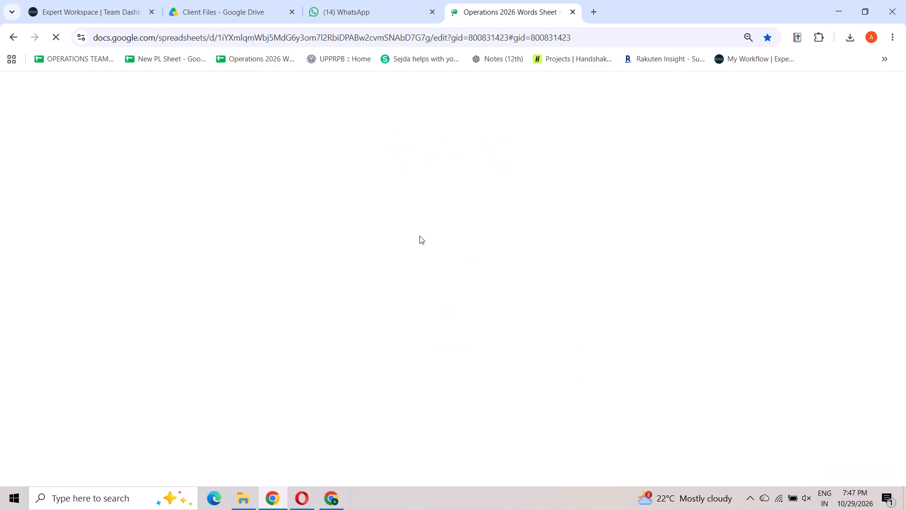
scroll(350, 300, "down", 6)
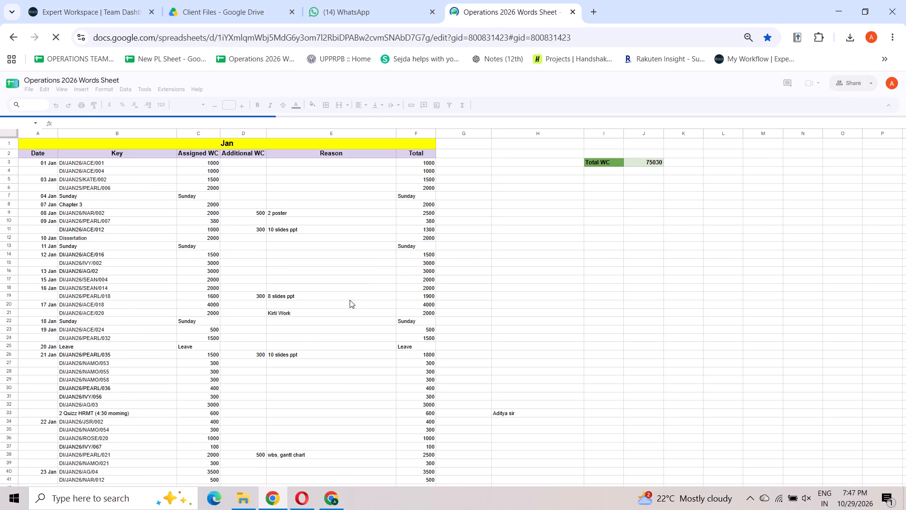
scroll(350, 300, "down", 18)
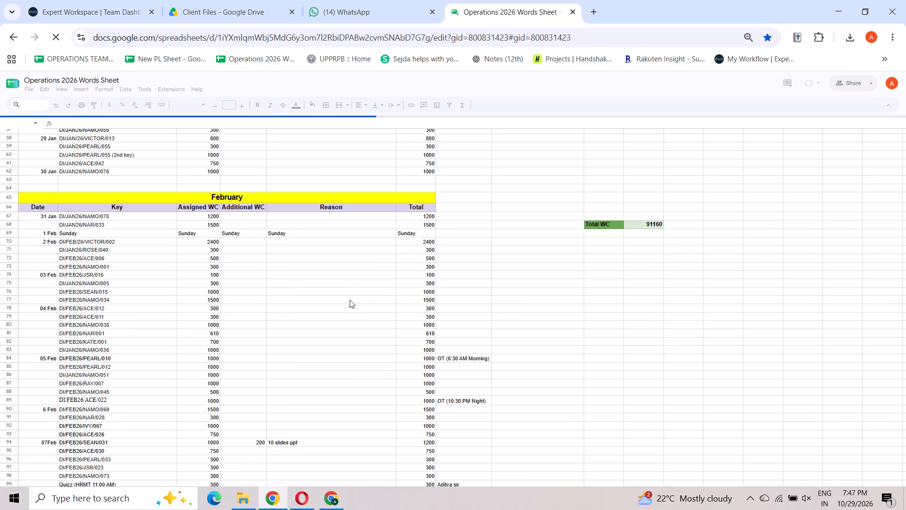
On the Kirti sheet, find the latest October entries and check the sum of the Total values for 29-10-2026.
left_click(190, 478)
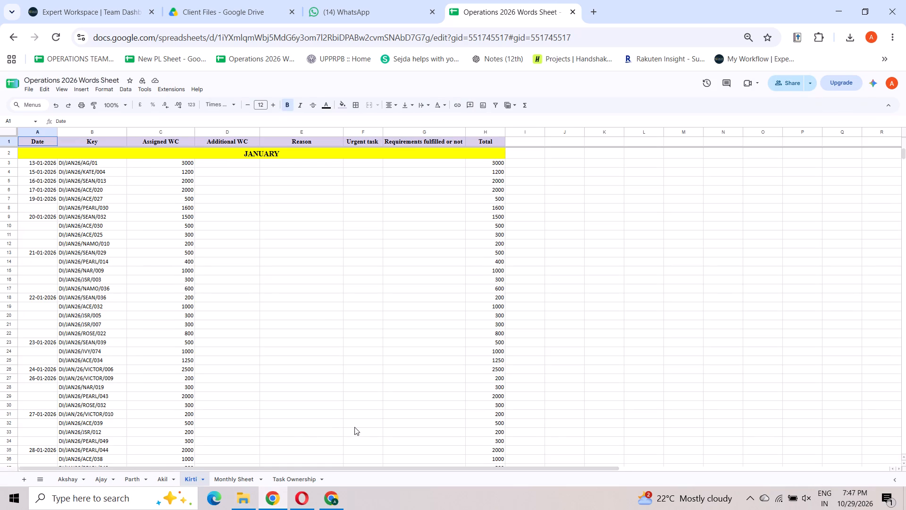
scroll(324, 325, "down", 16)
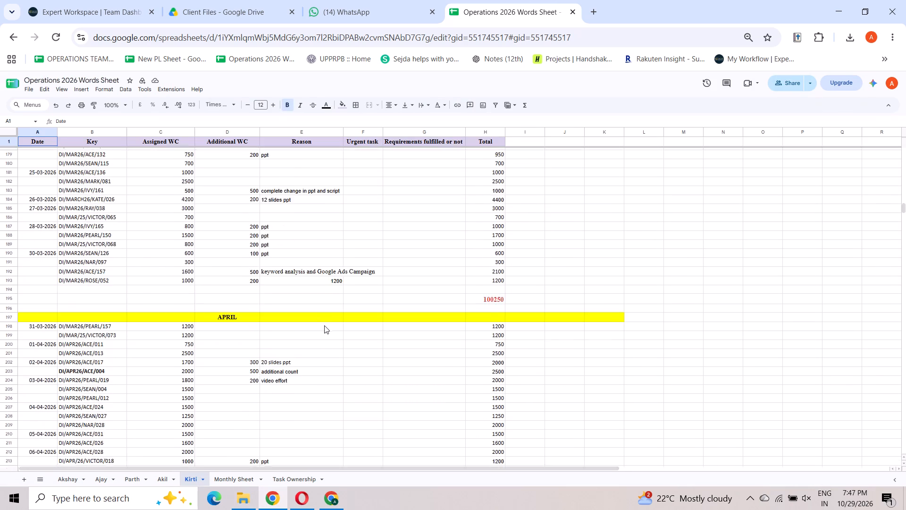
scroll(324, 325, "down", 17)
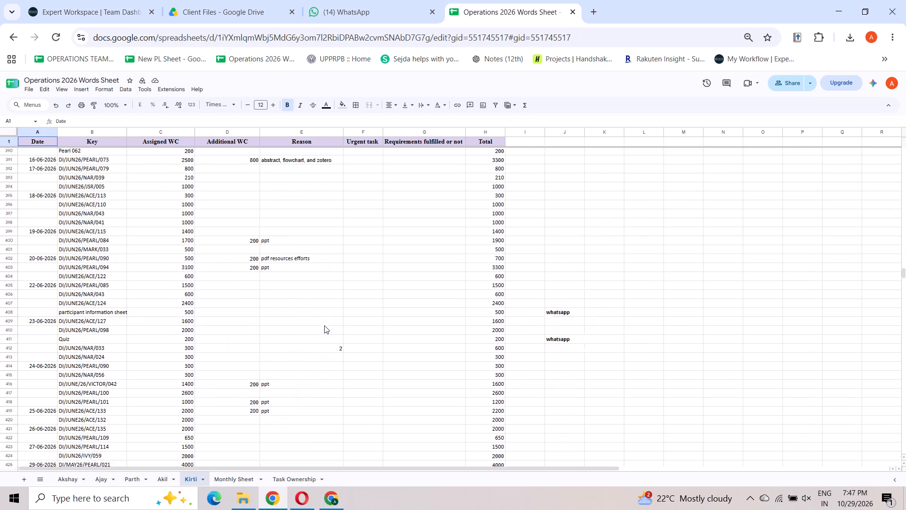
scroll(324, 325, "down", 11)
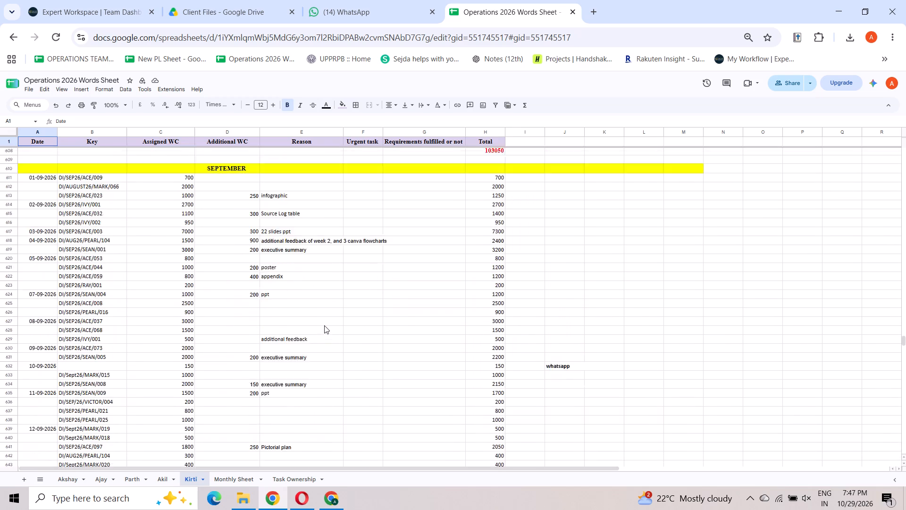
scroll(324, 325, "down", 6)
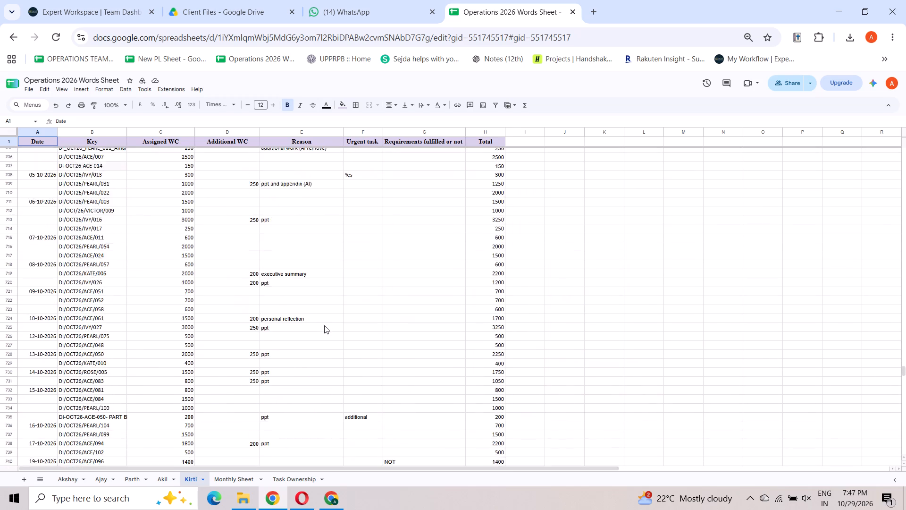
scroll(324, 325, "down", 11)
scroll(324, 325, "up", 11)
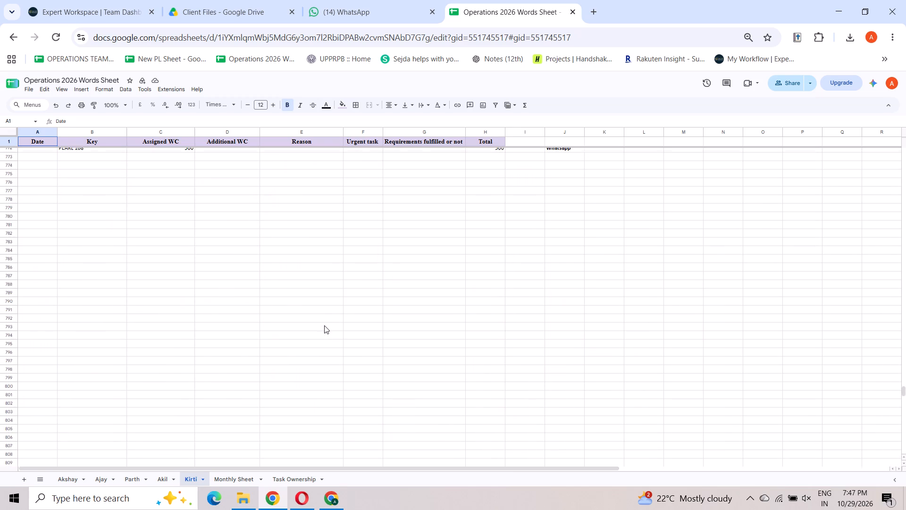
scroll(324, 325, "up", 5)
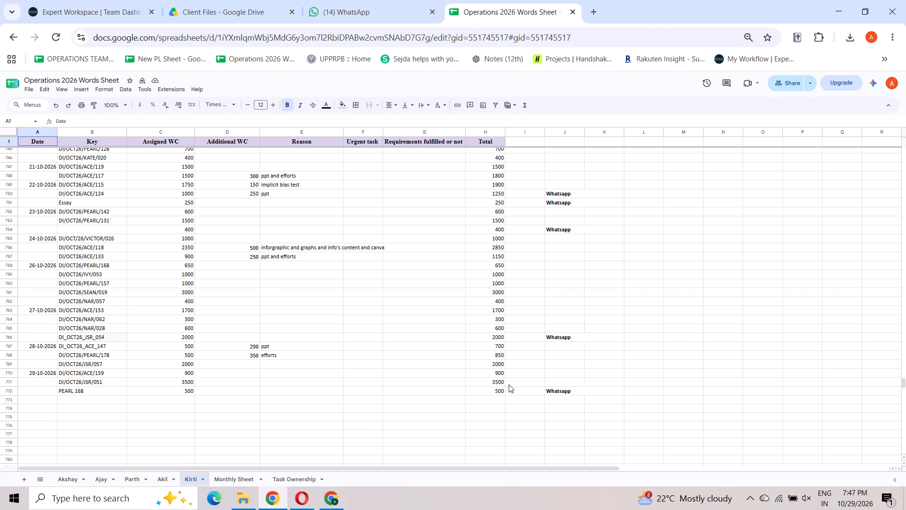
left_click_drag(489, 375, 494, 394)
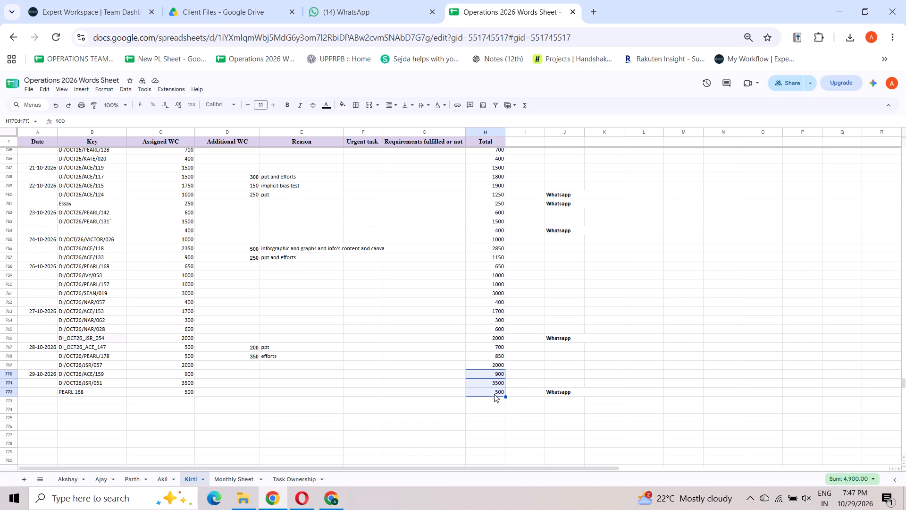
left_click(419, 429)
Check the sum of all October values in the Kirti sheet's Total column, starting from row 697.
scroll(508, 325, "up", 7)
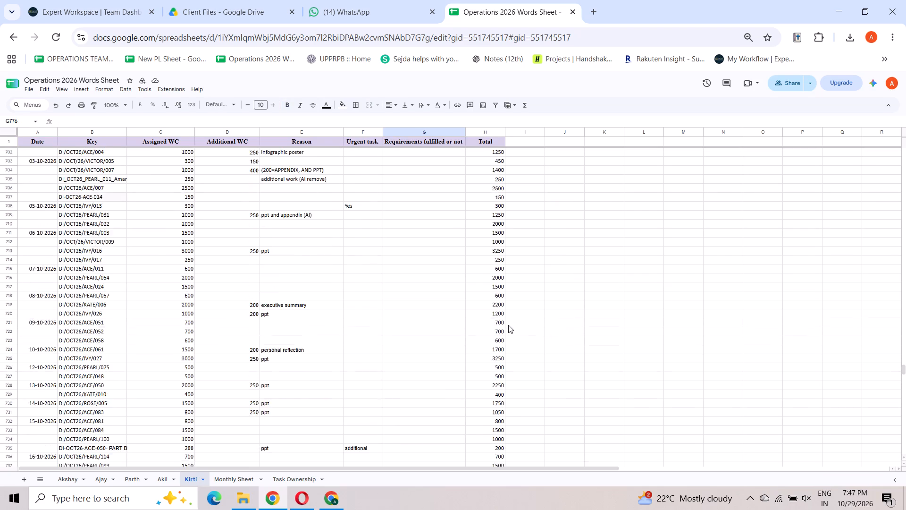
scroll(508, 325, "up", 5)
scroll(508, 325, "down", 2)
scroll(481, 144, "up", 1)
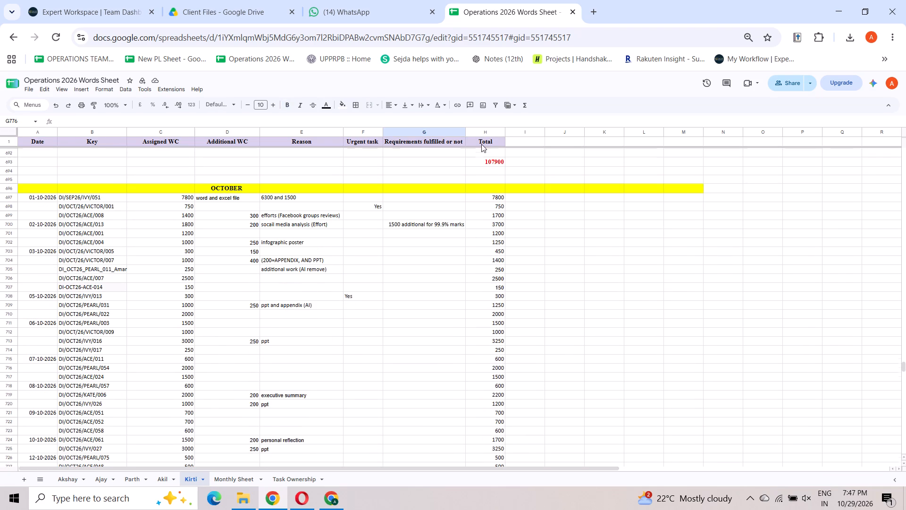
scroll(481, 144, "up", 1)
left_click_drag(471, 196, 488, 493)
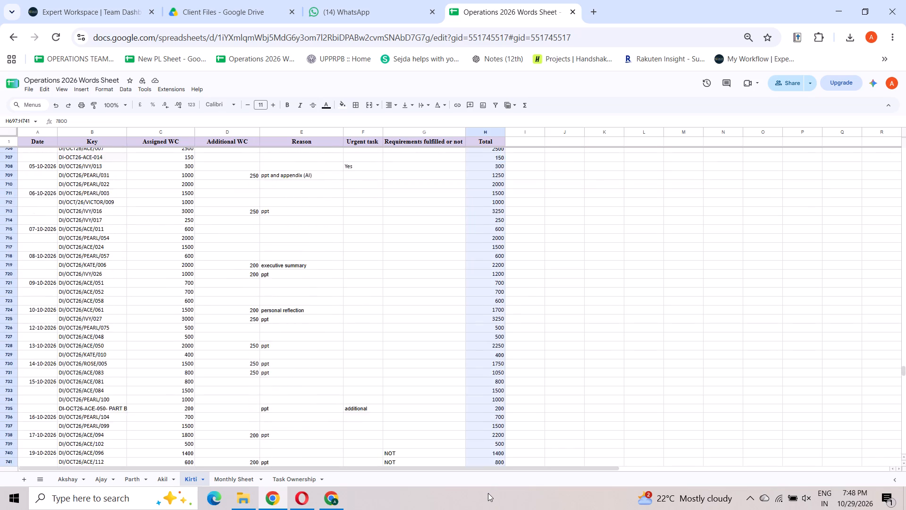
left_click_drag(488, 493, 503, 296)
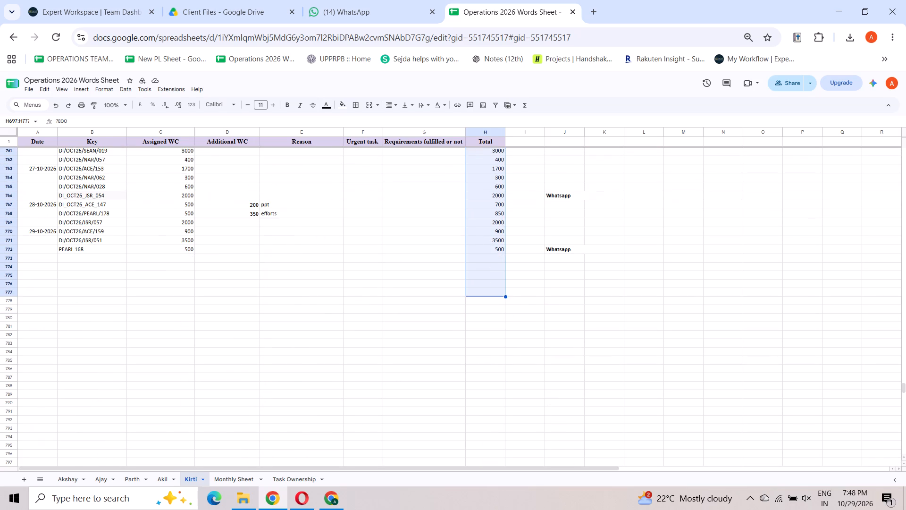
left_click(372, 345)
On the Ajay sheet, check the sum of the October values in the Total column, from row 729 to row 804.
left_click(105, 480)
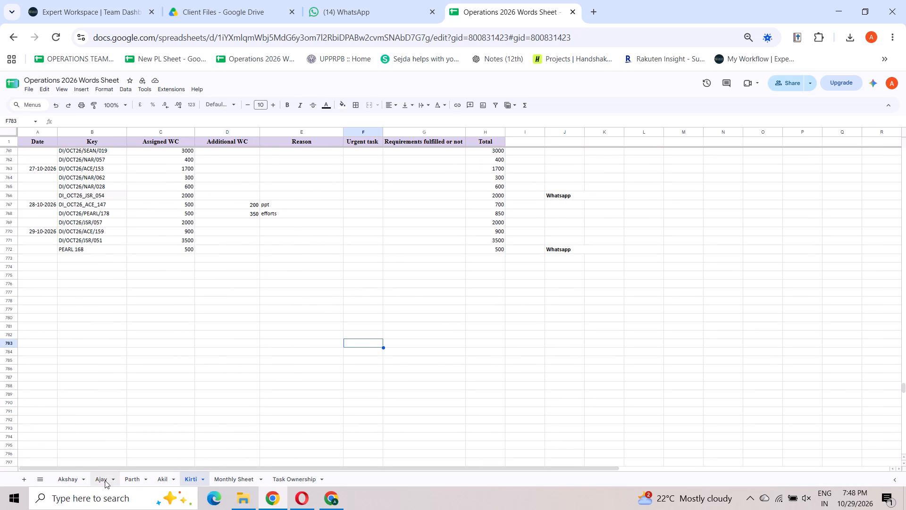
scroll(418, 361, "down", 20)
scroll(418, 361, "down", 10)
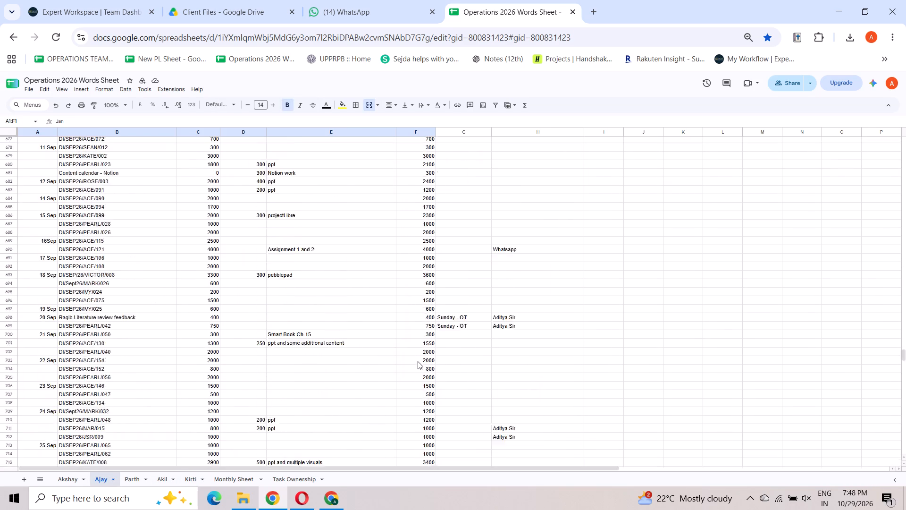
scroll(418, 361, "down", 5)
scroll(418, 361, "up", 2)
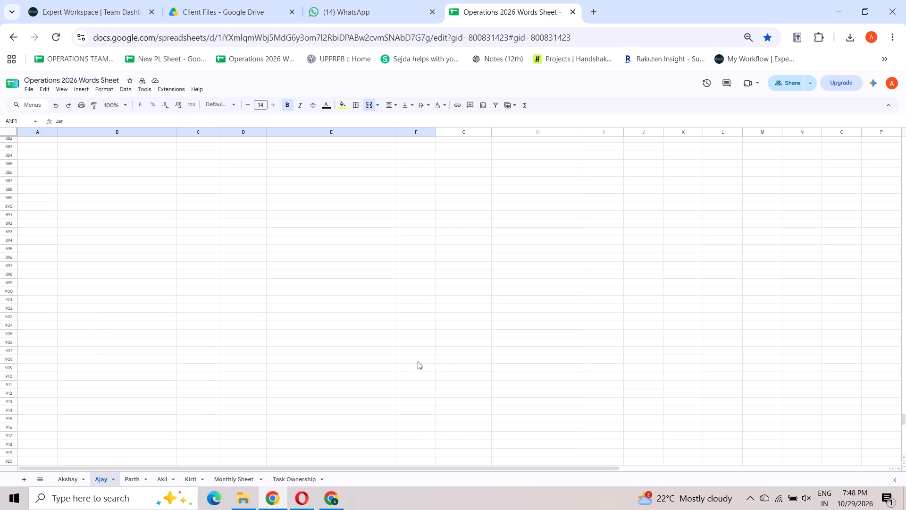
scroll(410, 337, "up", 15)
scroll(410, 337, "down", 1)
left_click_drag(411, 265, 404, 509)
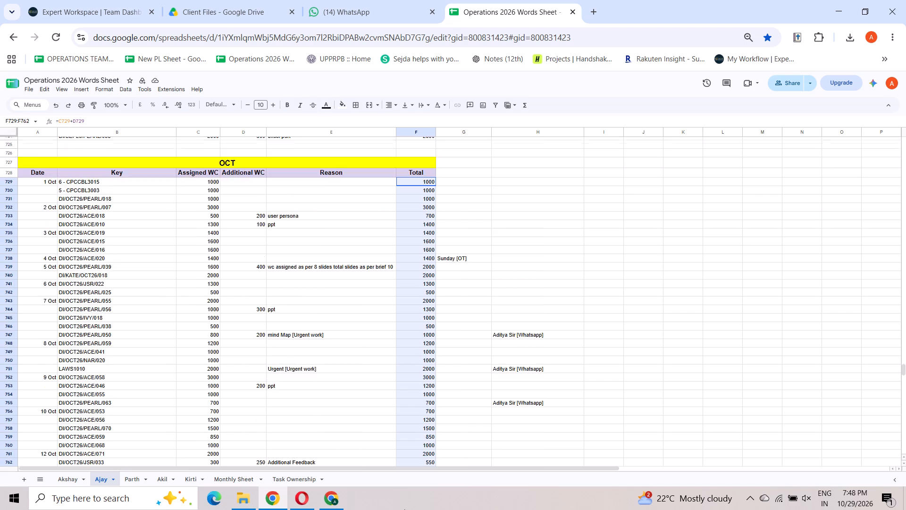
left_click_drag(404, 509, 428, 346)
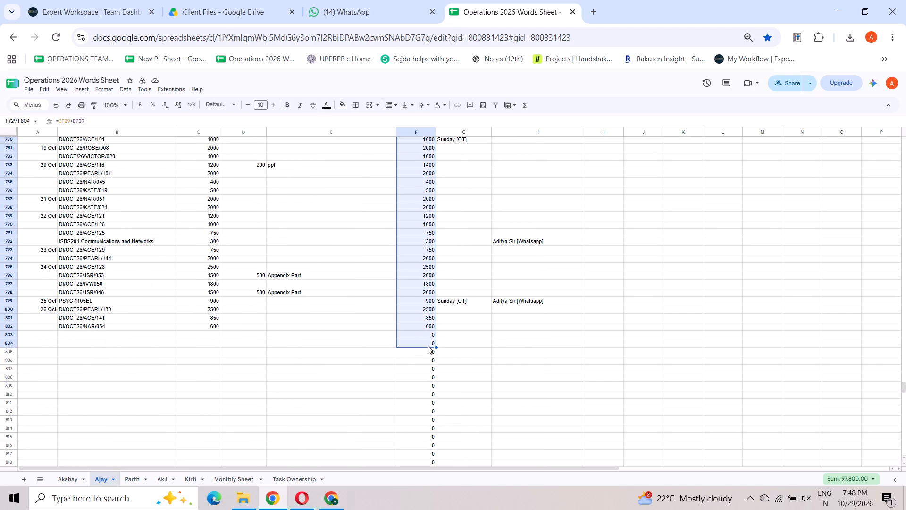
left_click(513, 338)
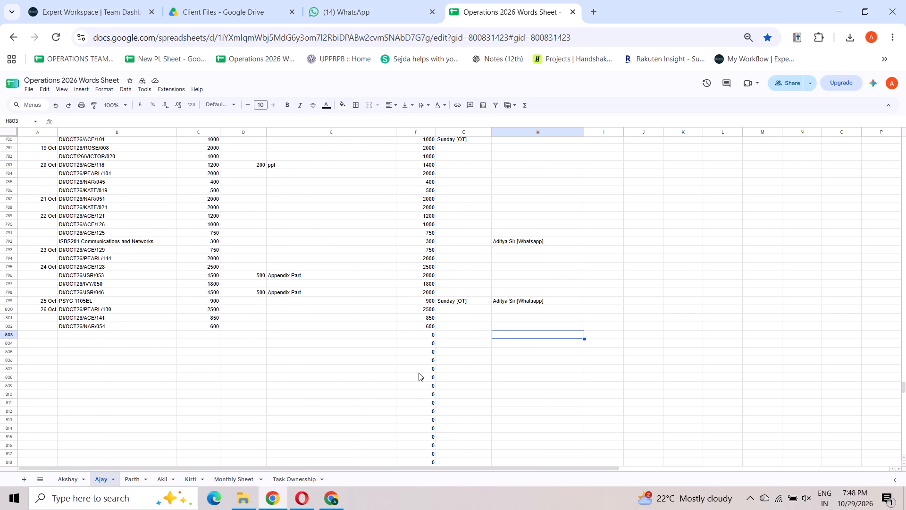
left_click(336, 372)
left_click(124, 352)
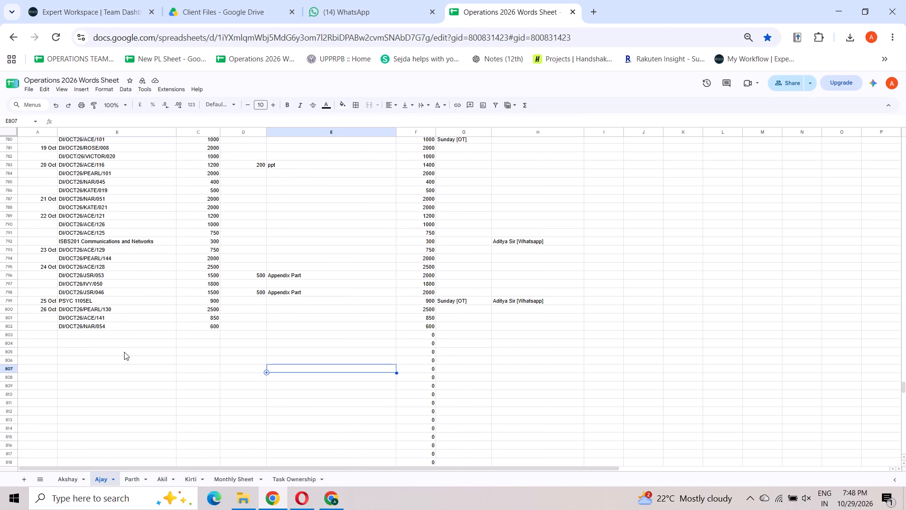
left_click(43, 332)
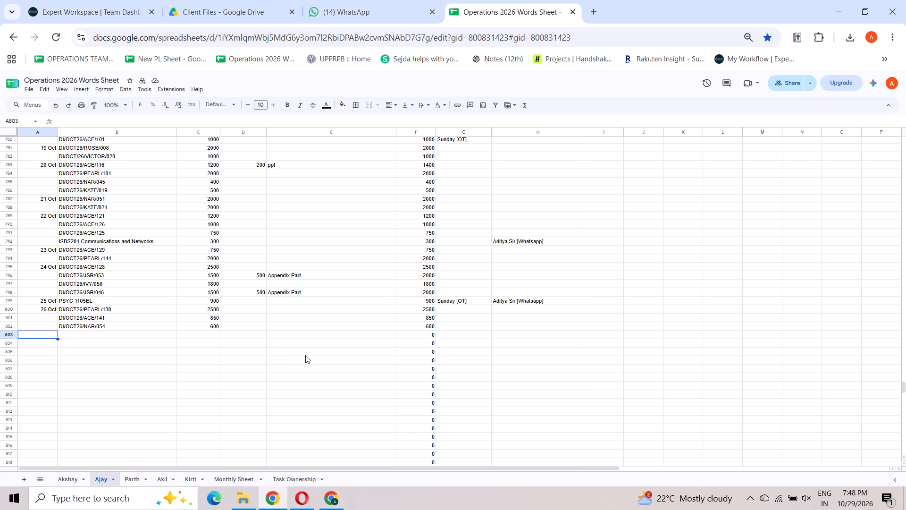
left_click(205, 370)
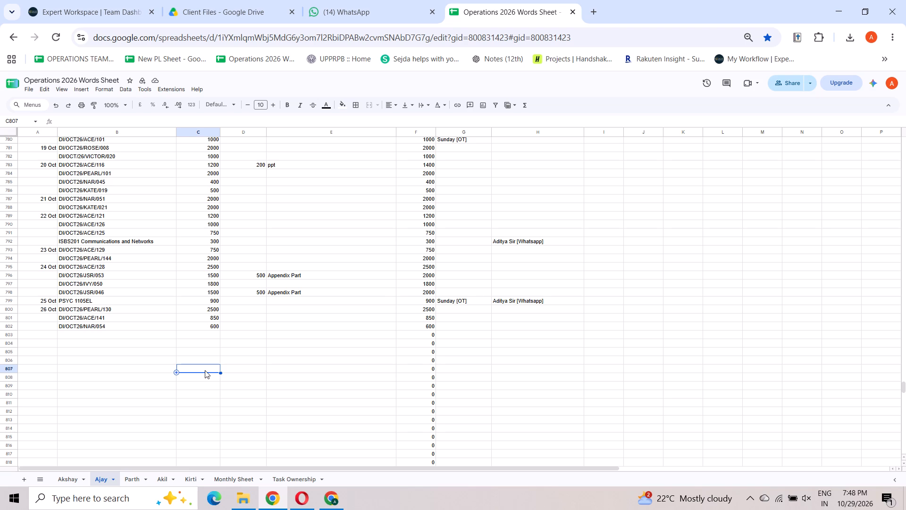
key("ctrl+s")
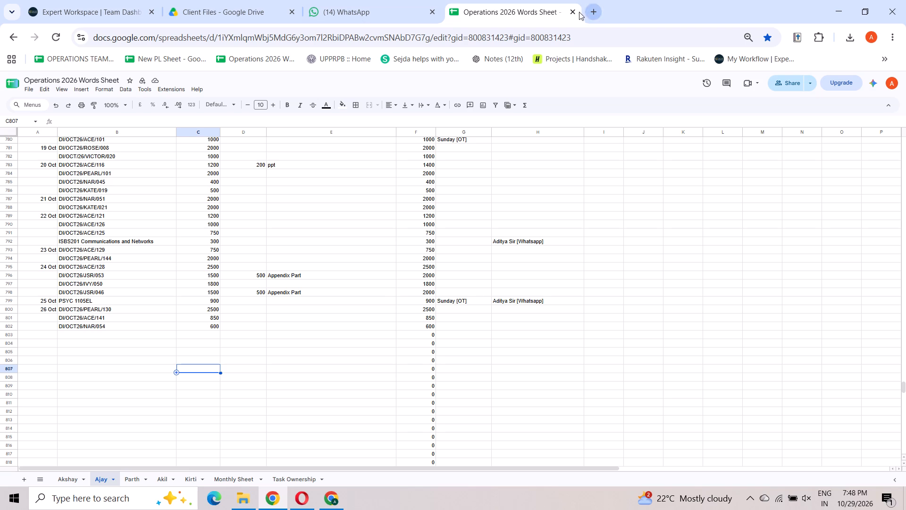
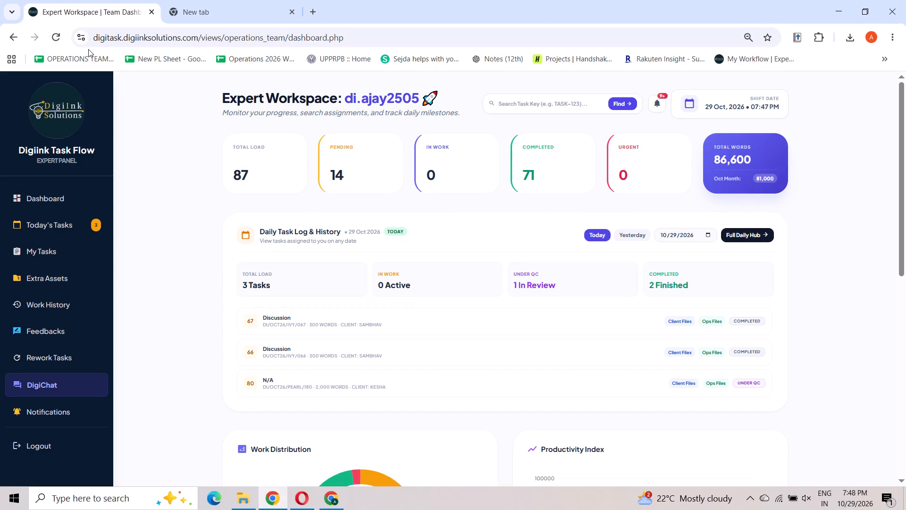
Refresh the Expert Workspace dashboard and check the updated word totals and today's task log.
left_click(61, 39)
scroll(253, 274, "down", 1)
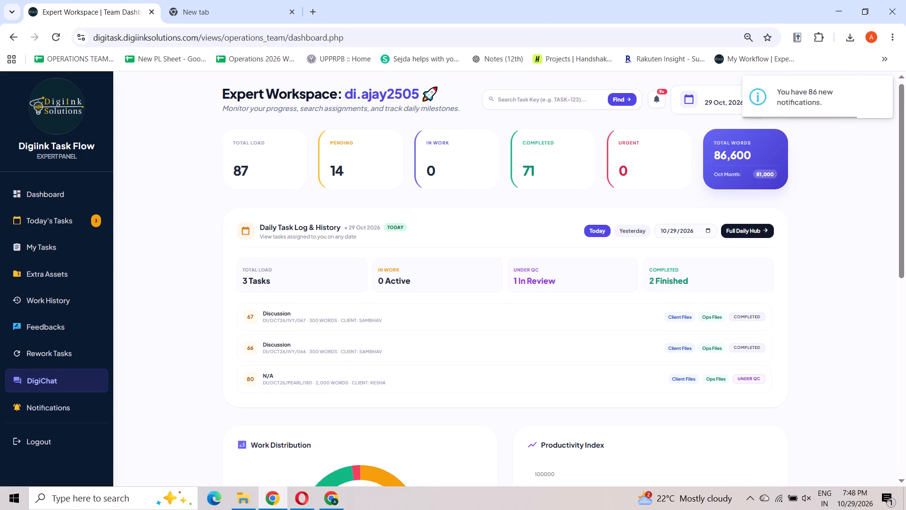
scroll(253, 274, "down", 2)
Switch to the blank new browser tab.
left_click(239, 10)
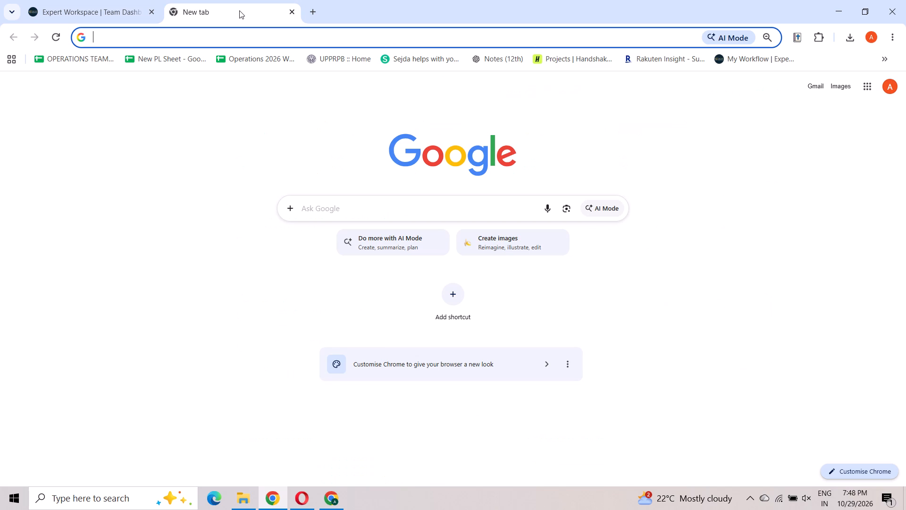